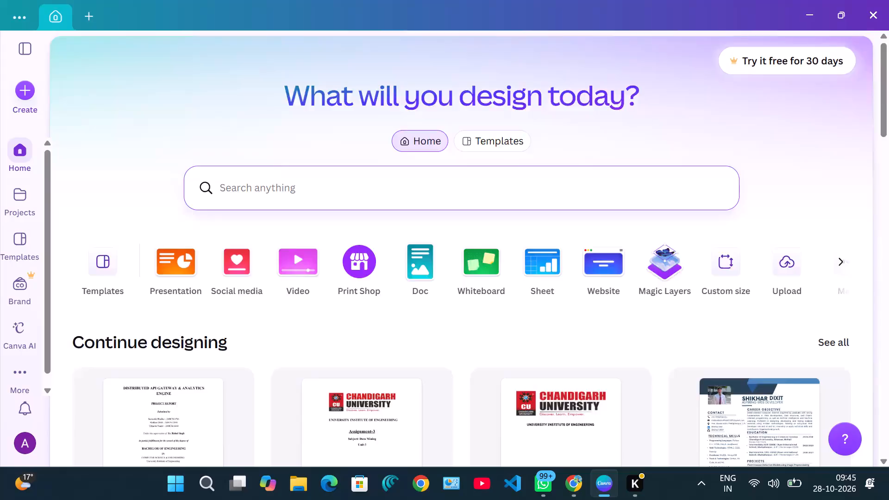
# Upload the PDF file Weather_Information_App_Project_Report from the Downloads folder.
pyautogui.scroll(4, 592, 254)
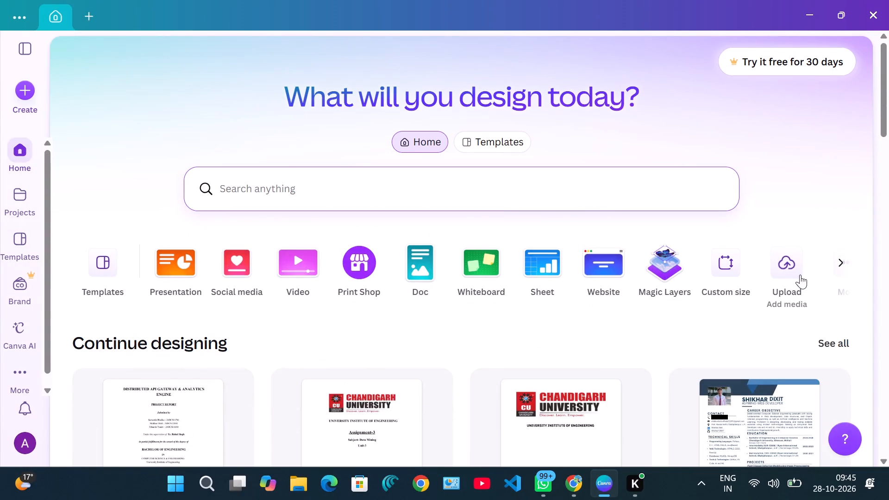
pyautogui.click(800, 275)
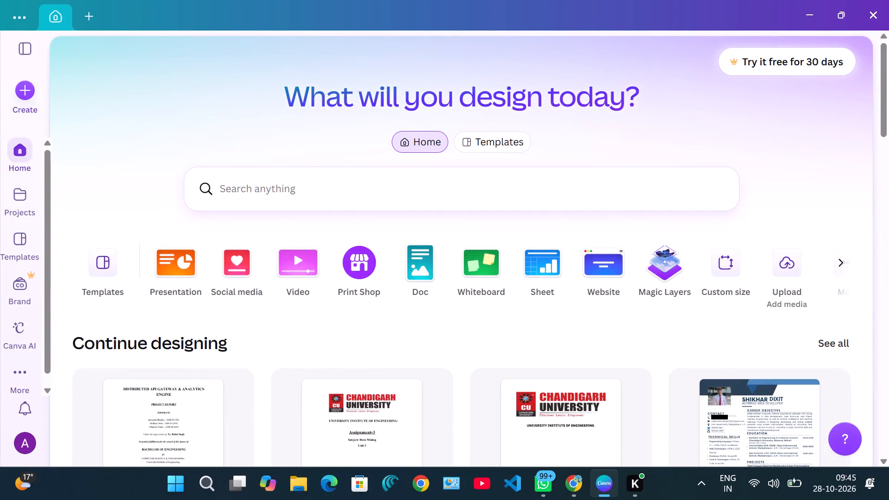
pyautogui.click(781, 258)
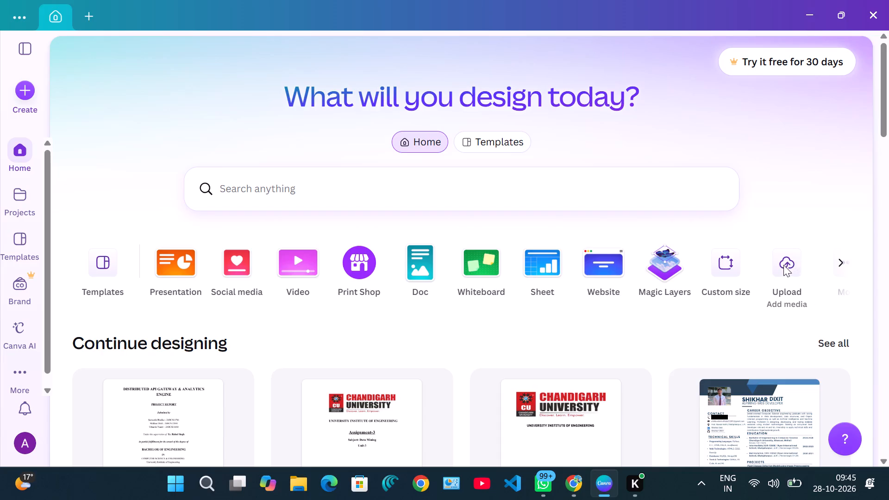
pyautogui.click(788, 266)
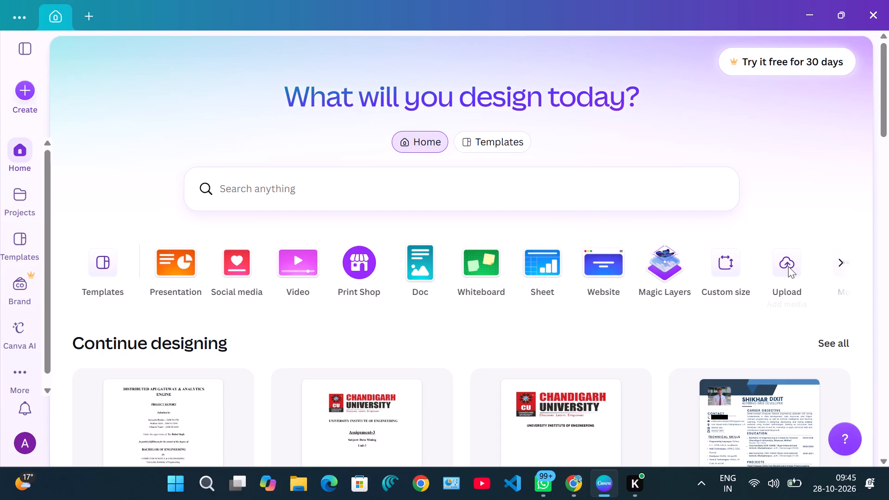
pyautogui.click(788, 266)
pyautogui.scroll(-5, 718, 275)
pyautogui.scroll(4, 727, 252)
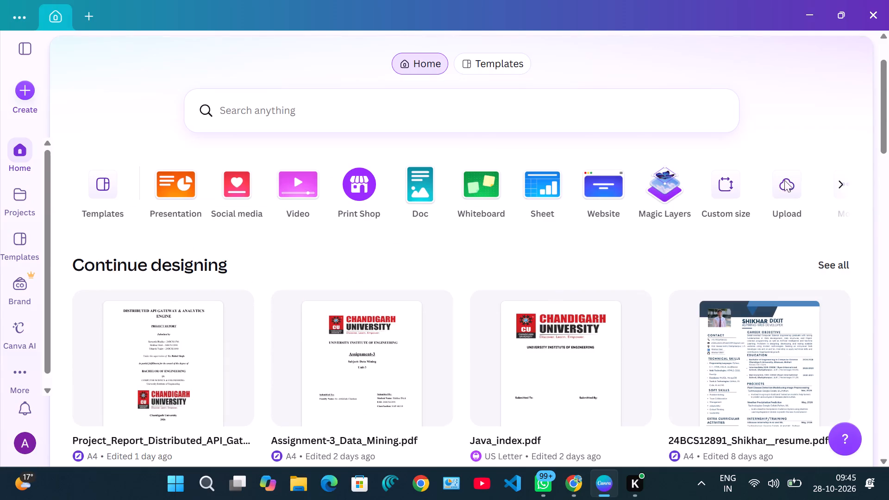
pyautogui.click(791, 195)
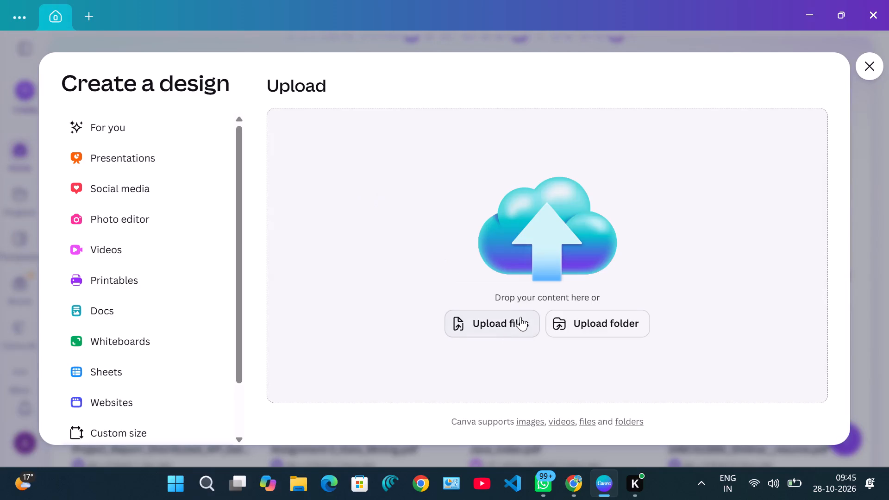
pyautogui.click(520, 317)
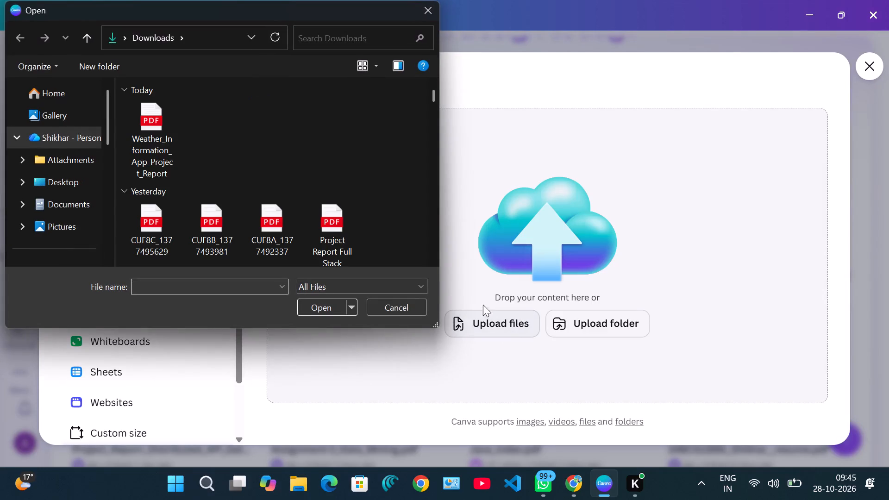
pyautogui.click(157, 122)
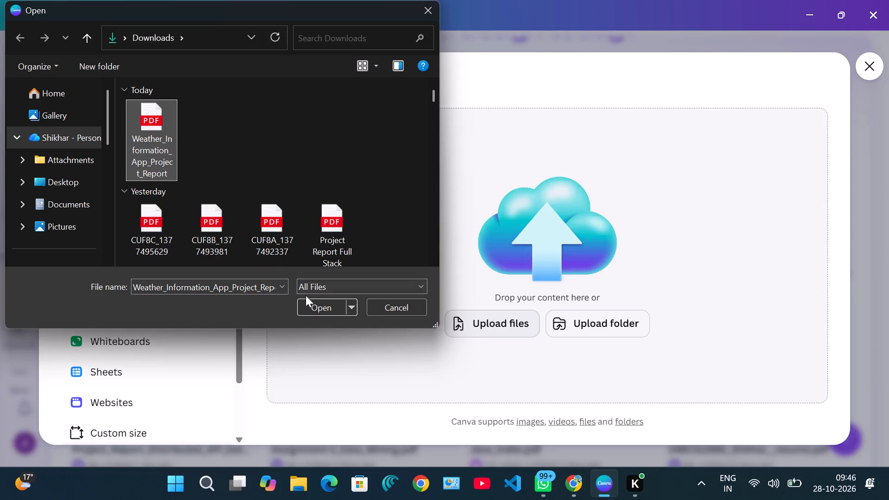
pyautogui.click(311, 303)
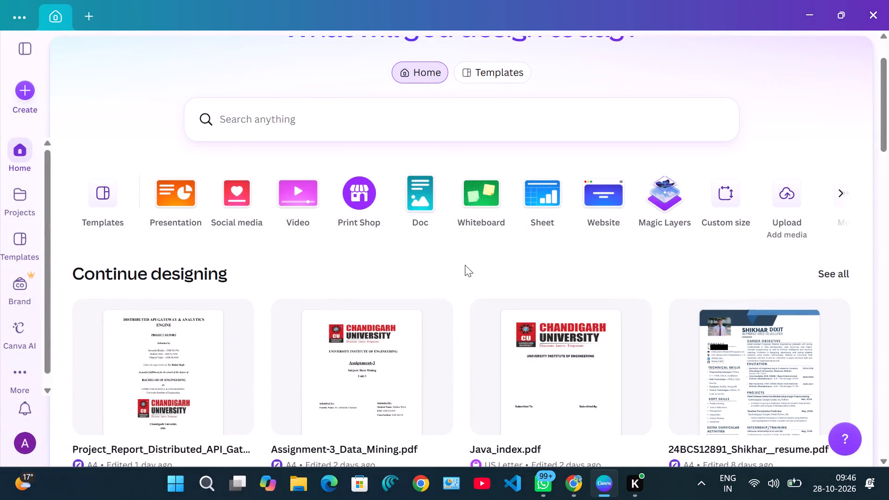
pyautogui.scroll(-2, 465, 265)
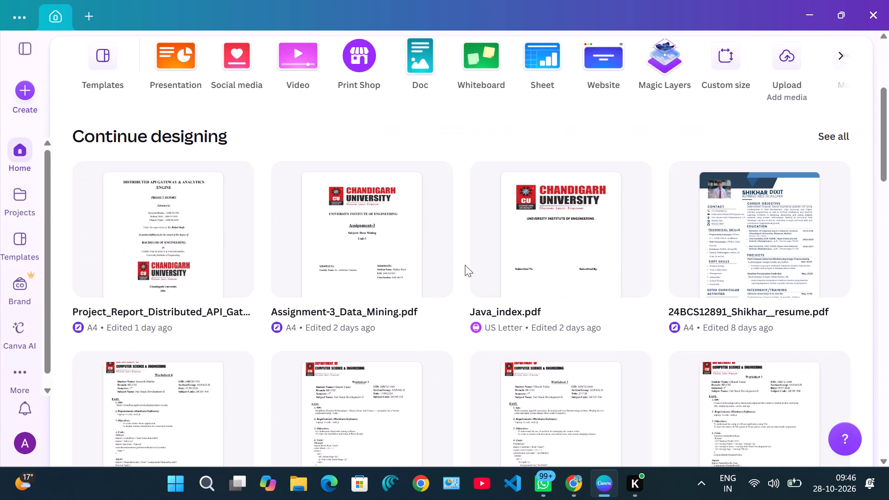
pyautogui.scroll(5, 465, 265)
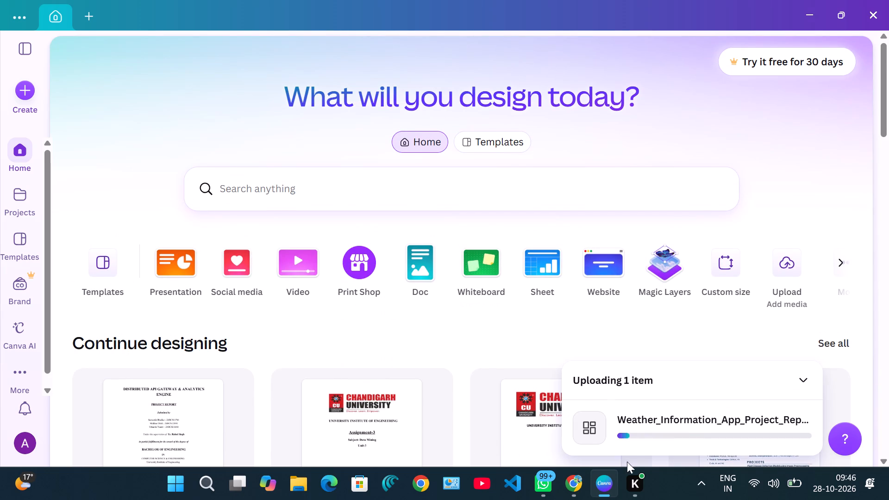
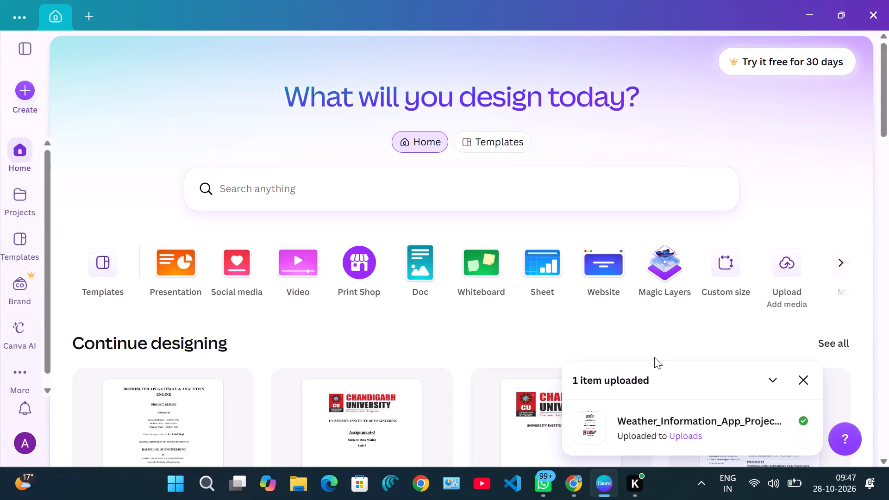
# Open the uploaded Weather_Information_App_Project_Report from the Uploads folder as an editable design.
pyautogui.click(687, 437)
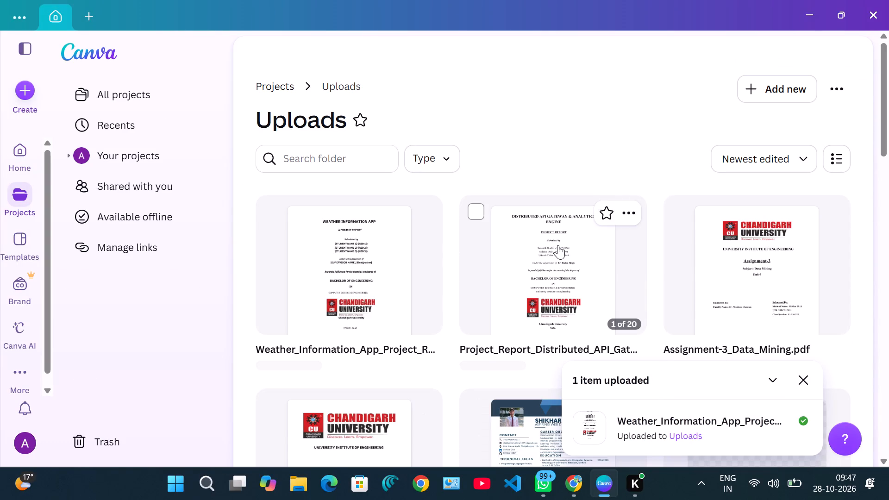
pyautogui.click(336, 253)
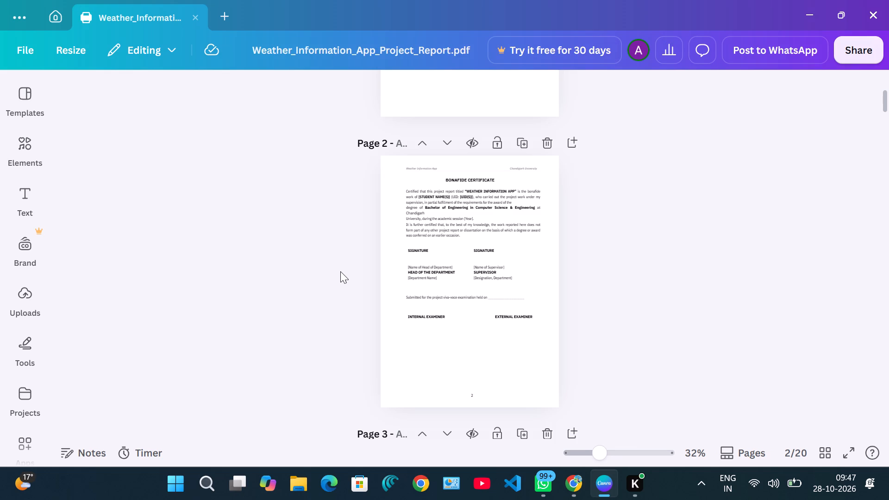
# Change the cover title's font to Times New Roman and apply that replacement for IBM Plex Sans to all pages.
pyautogui.scroll(11, 591, 278)
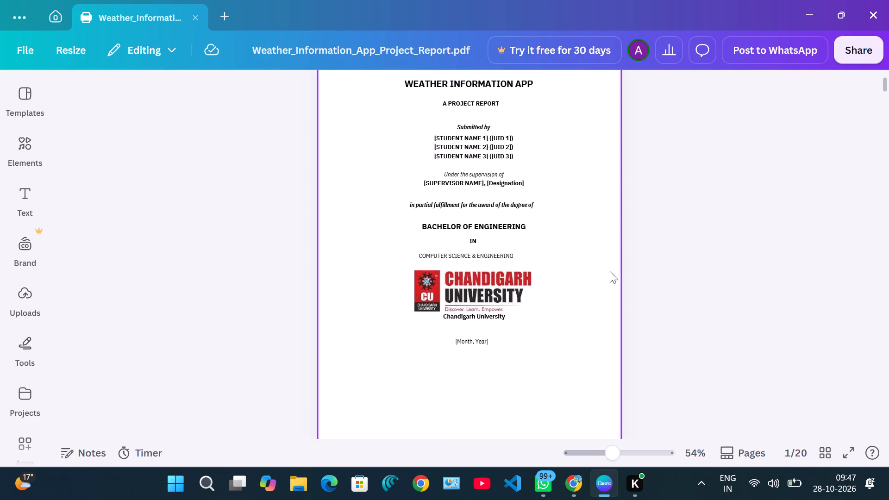
pyautogui.scroll(3, 607, 270)
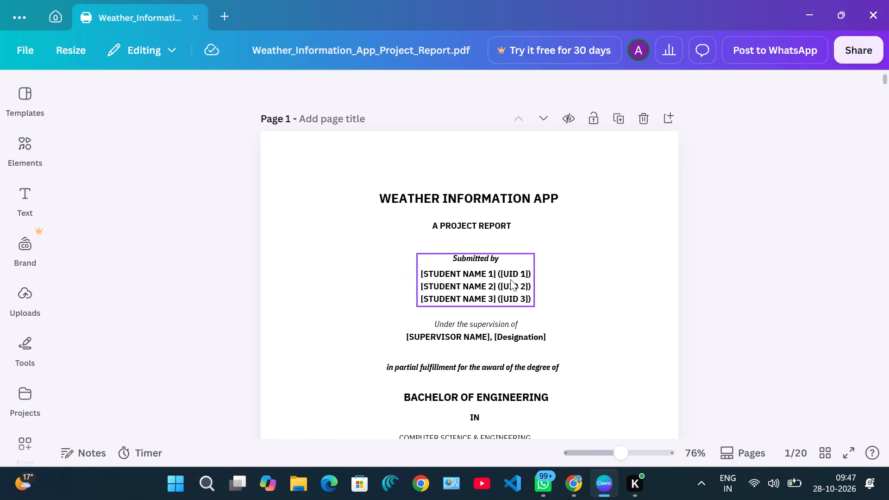
pyautogui.click(528, 194)
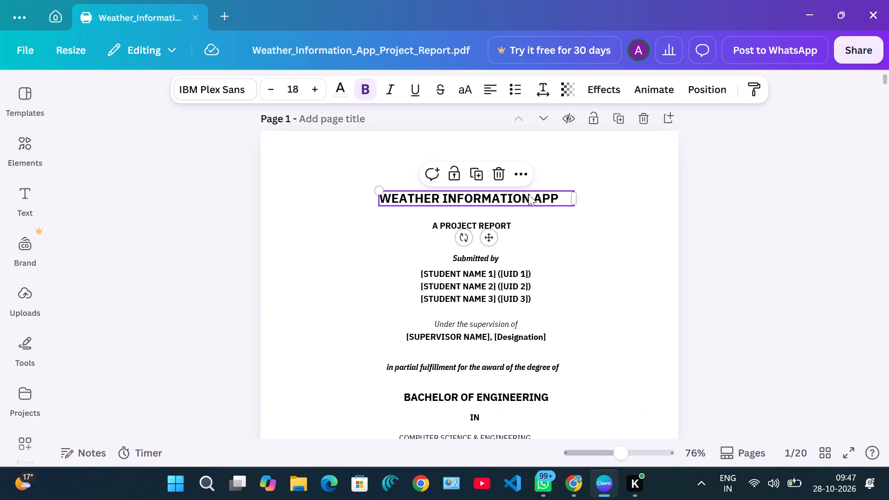
pyautogui.click(239, 89)
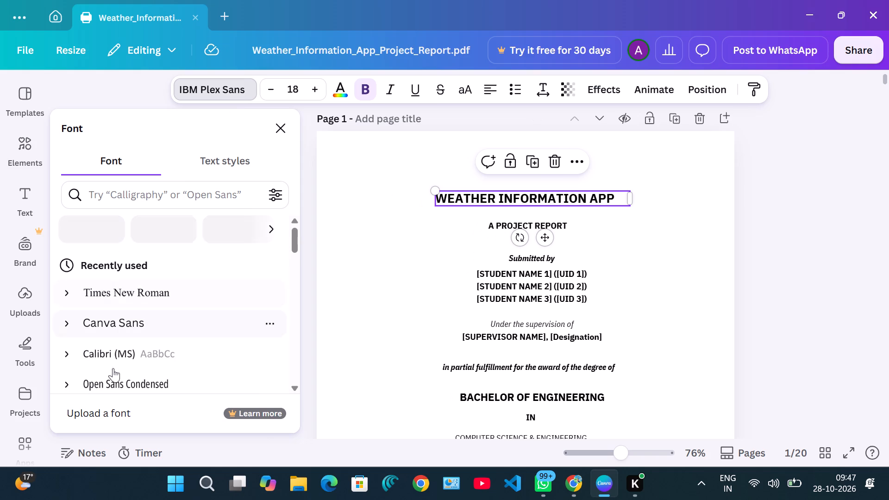
pyautogui.click(151, 283)
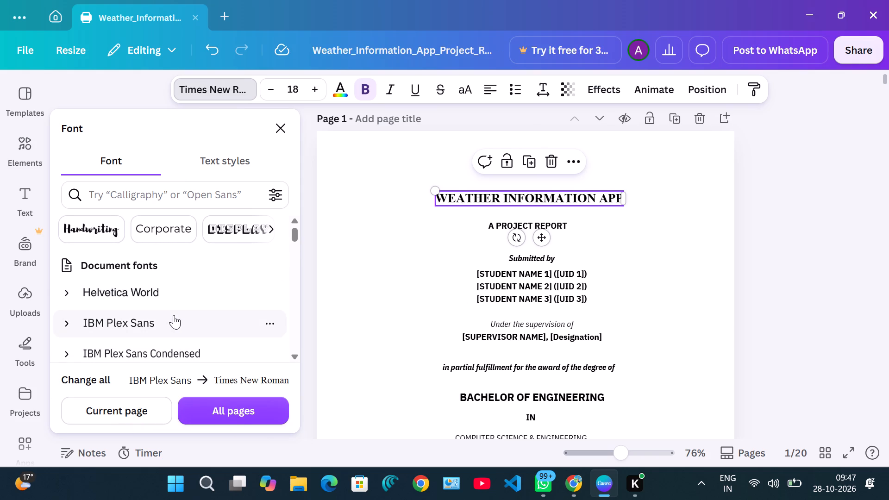
pyautogui.click(243, 408)
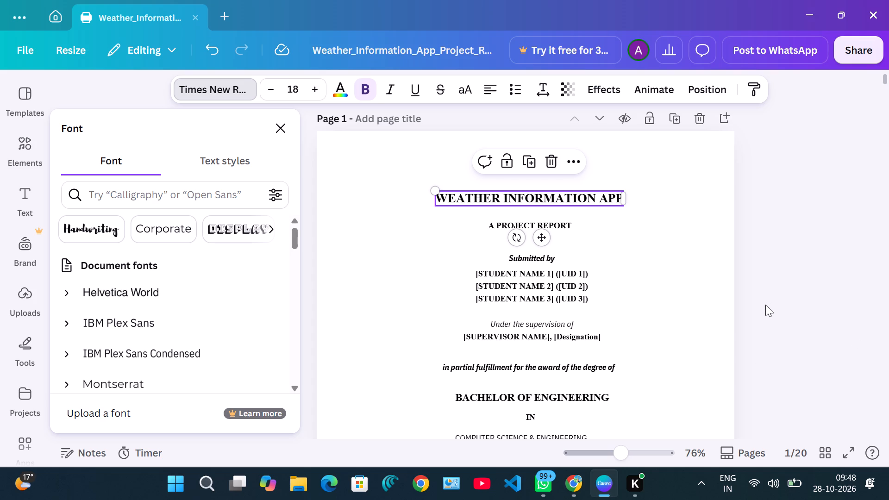
pyautogui.click(753, 245)
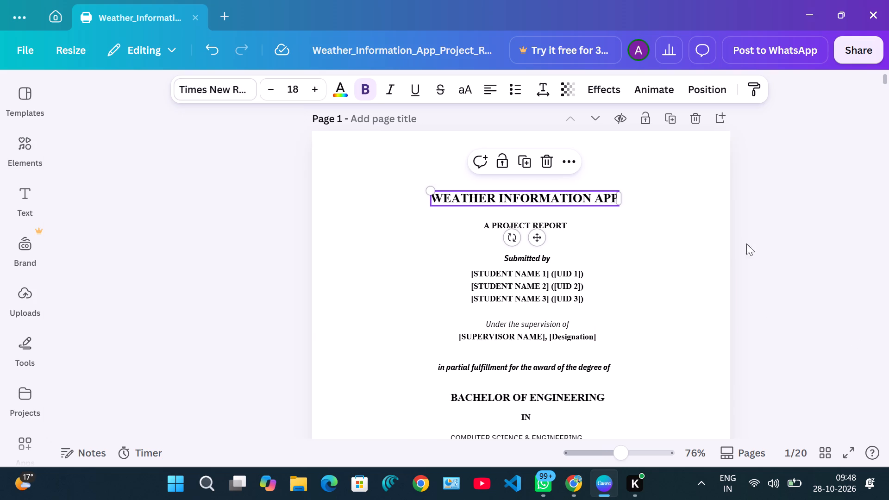
pyautogui.click(755, 239)
# Enlarge the WEATHER INFORMATION APP title on the cover page.
pyautogui.click(557, 189)
pyautogui.click(551, 196)
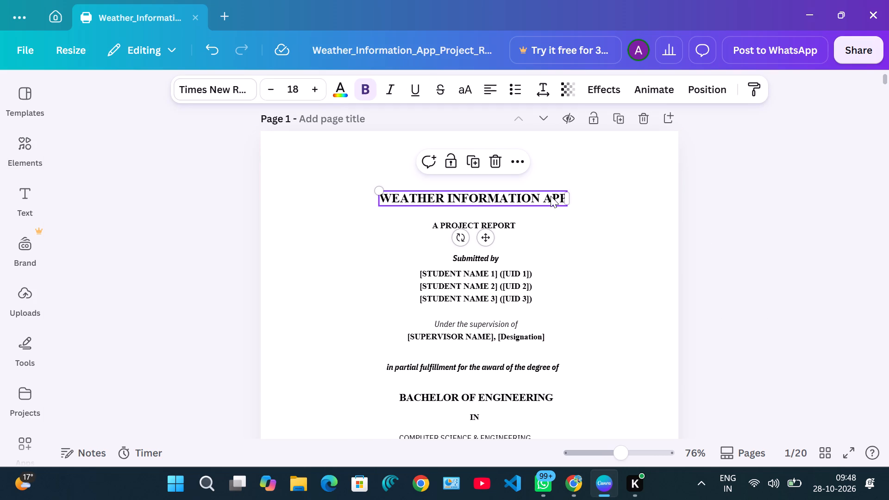
# Increase the WEATHER INFORMATION APP title's font size by two increments and nudge it slightly left and up to recentre it.
pyautogui.click(773, 197)
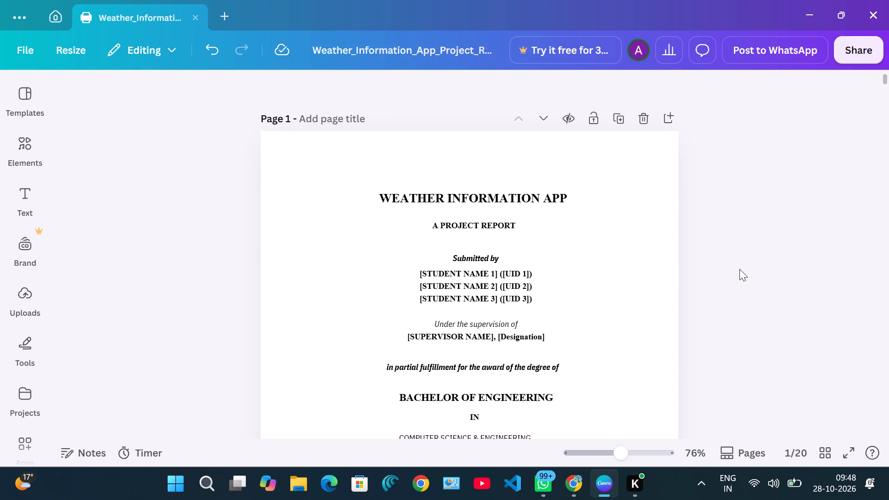
pyautogui.click(480, 200)
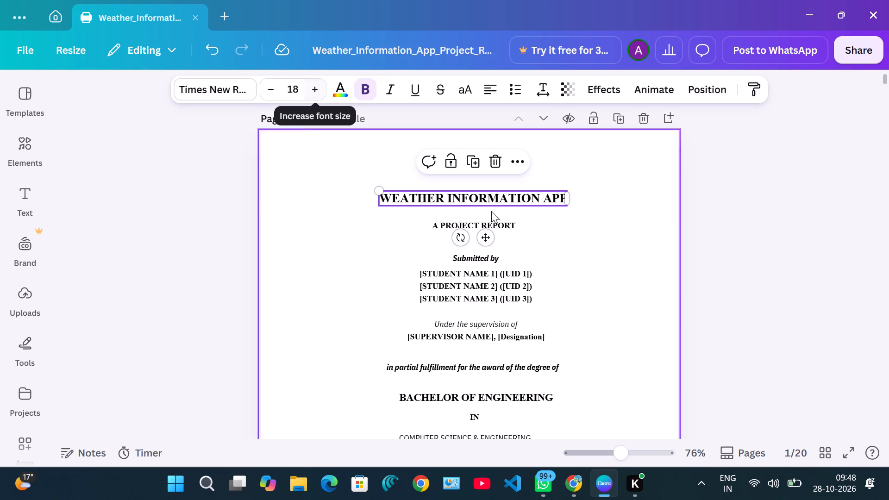
pyautogui.doubleClick(313, 85)
pyautogui.click(778, 215)
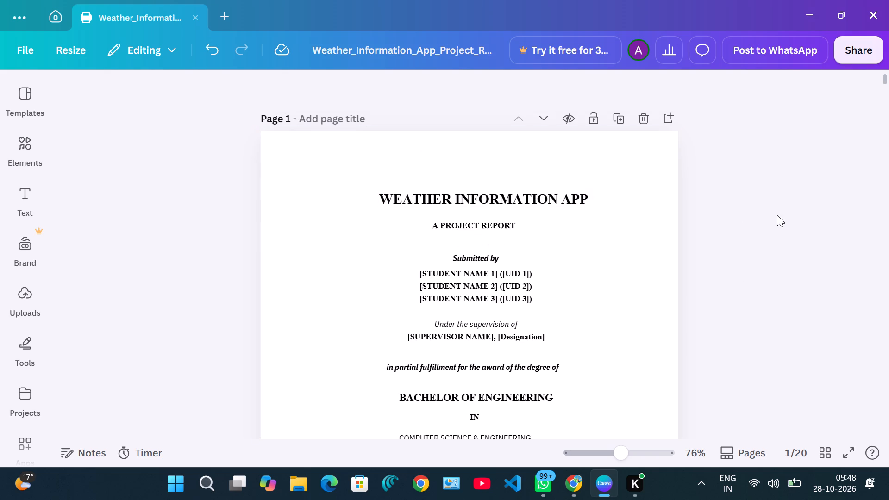
pyautogui.moveTo(565, 198); pyautogui.dragTo(559, 195)
# Set the font size of the A PROJECT REPORT subtitle on the cover page to 13.
pyautogui.click(501, 225)
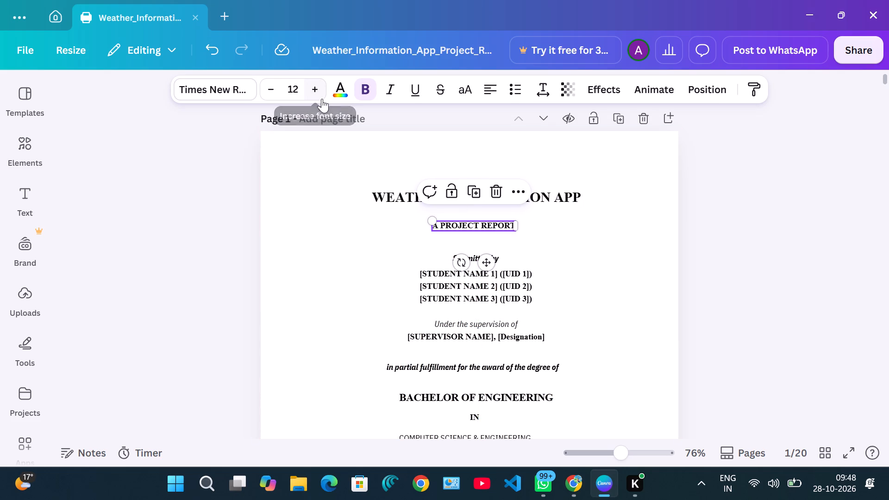
pyautogui.click(322, 98)
pyautogui.moveTo(821, 222); pyautogui.dragTo(815, 223)
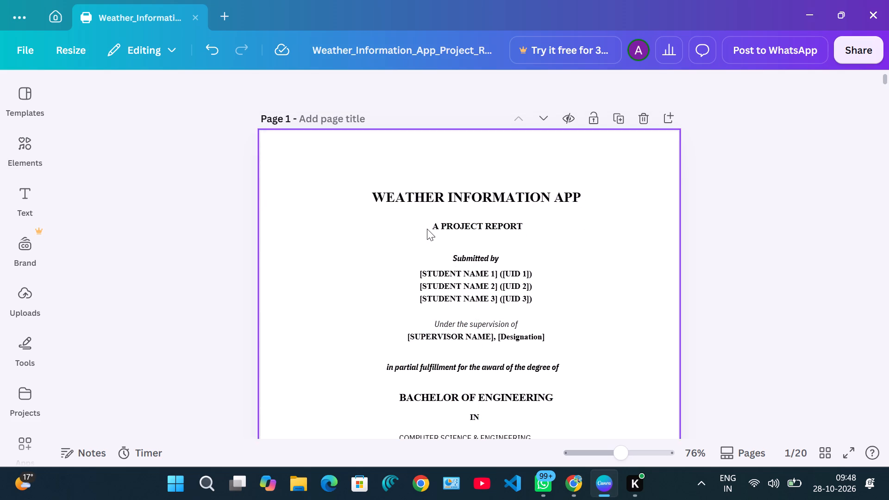
# Remove the leading "A" from the cover subtitle so it reads PROJECT REPORT.
pyautogui.doubleClick(437, 226)
pyautogui.click(437, 226)
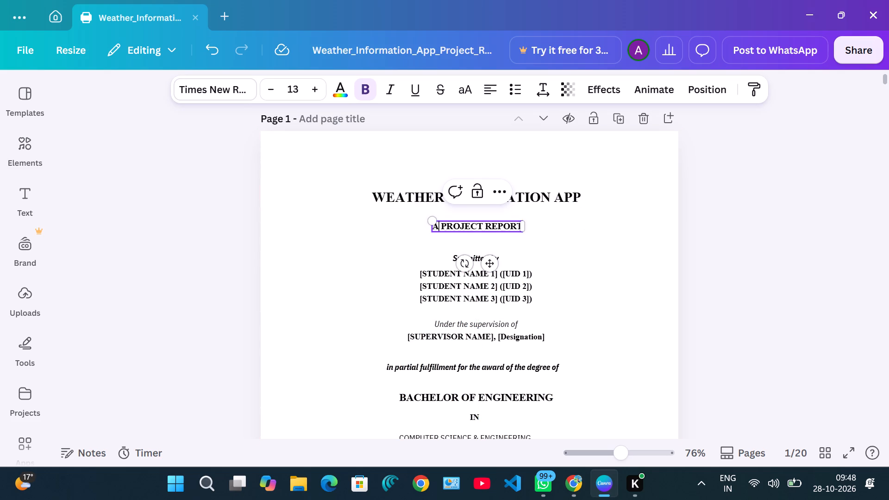
pyautogui.press('BackSpace')
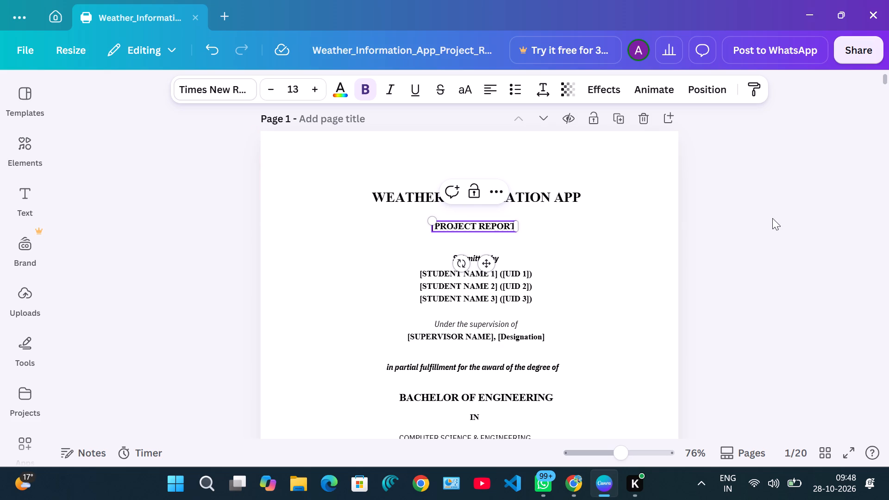
pyautogui.click(772, 218)
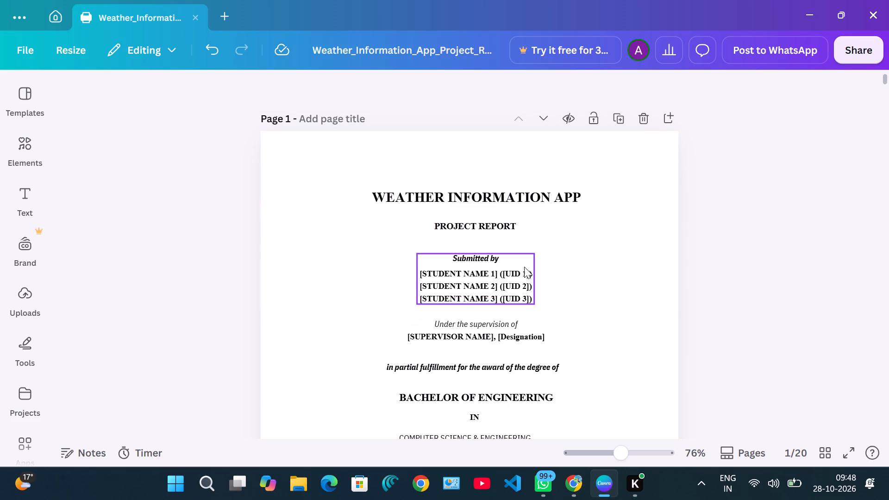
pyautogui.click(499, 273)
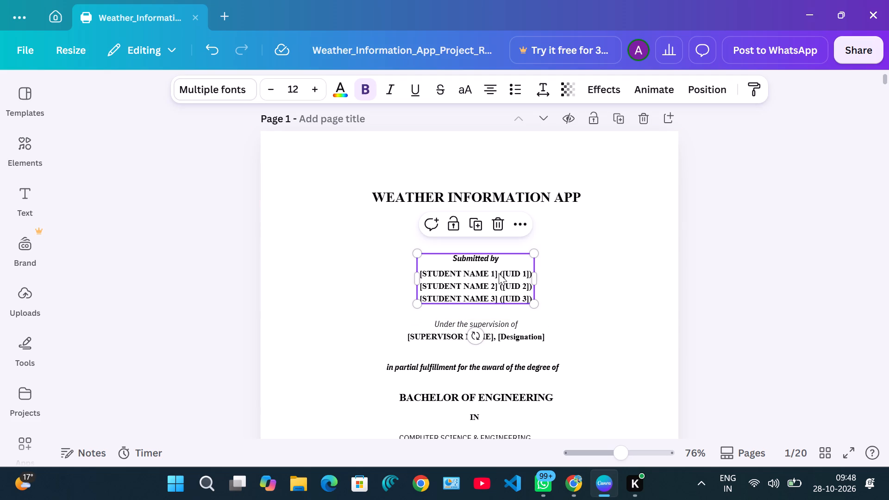
# Switch to Microsoft Edge, open the CodeChef college dashboard and view its Ongoing/Upcoming Assessments section.
pyautogui.click(320, 484)
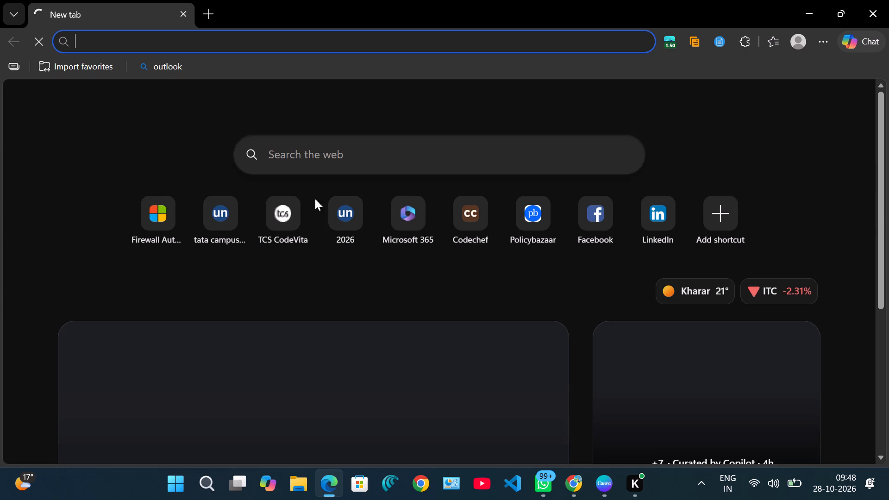
pyautogui.click(467, 214)
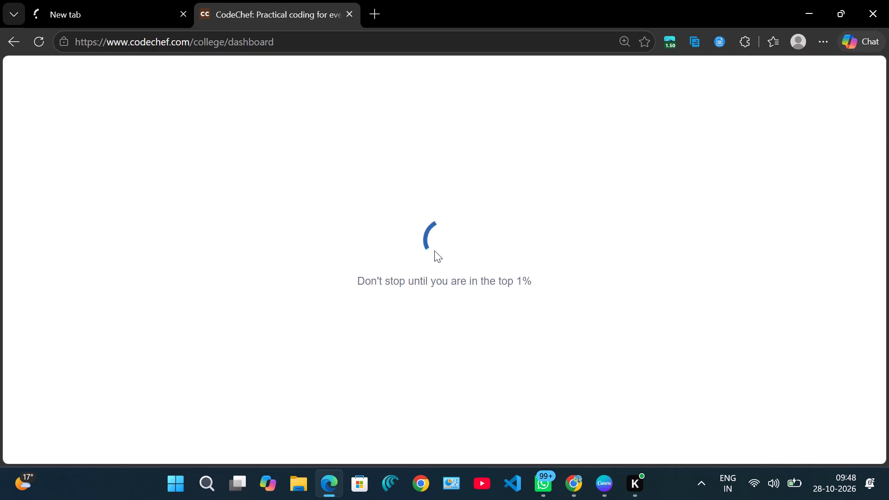
pyautogui.scroll(-4, 357, 300)
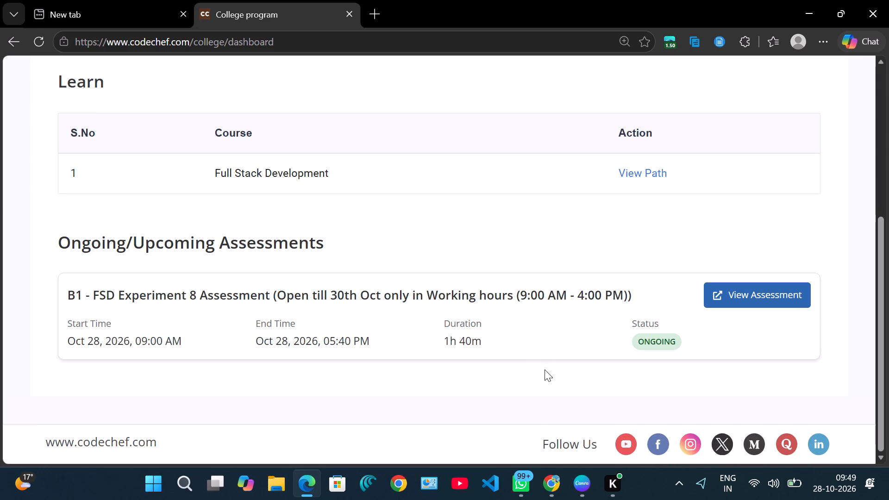
# Switch to Microsoft Edge and view the Assessment Report in the Reports section of the CodeChef college dashboard.
pyautogui.scroll(3, 527, 366)
pyautogui.click(341, 160)
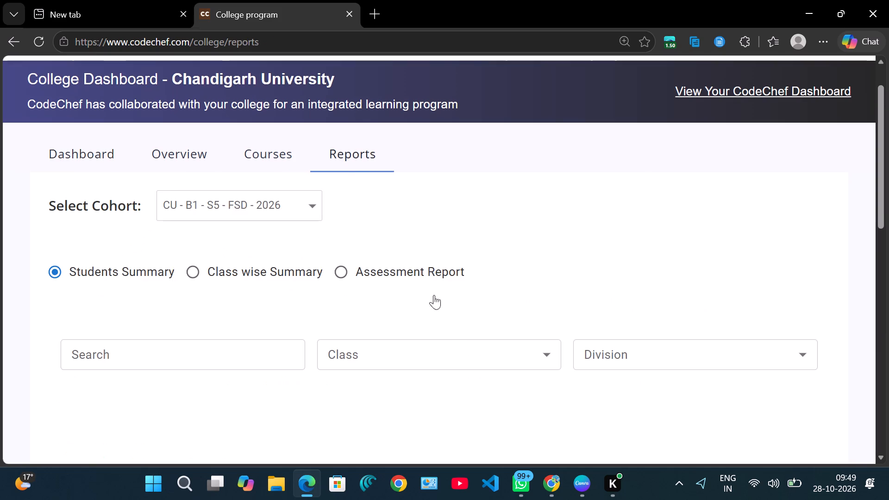
pyautogui.scroll(-1, 457, 325)
pyautogui.click(342, 205)
pyautogui.scroll(-3, 377, 306)
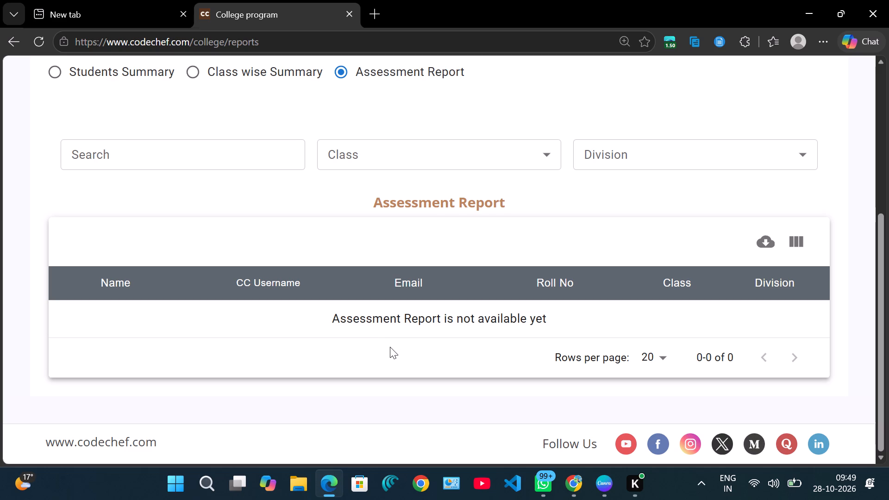
# Look over the CodeChef Assessment Report page, from the cohort selection to the report table.
pyautogui.scroll(4, 455, 352)
pyautogui.scroll(-5, 453, 334)
pyautogui.scroll(-4, 441, 373)
pyautogui.scroll(8, 441, 372)
pyautogui.scroll(-5, 447, 323)
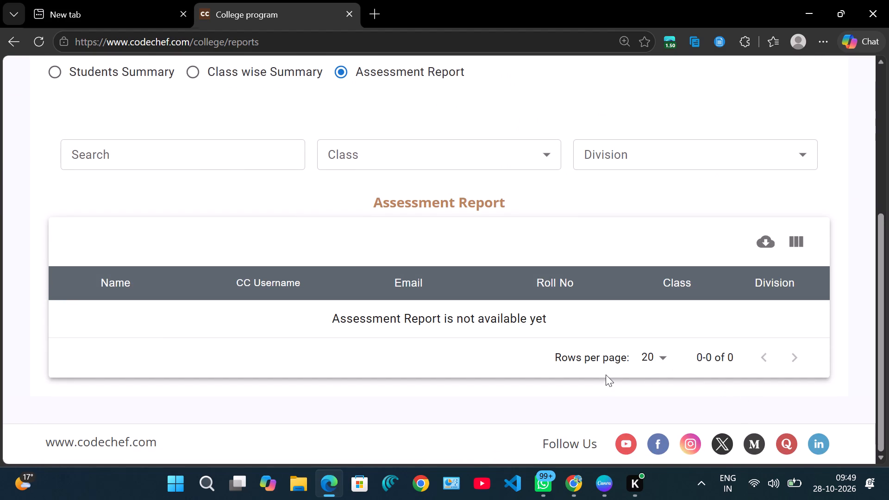
pyautogui.scroll(4, 502, 272)
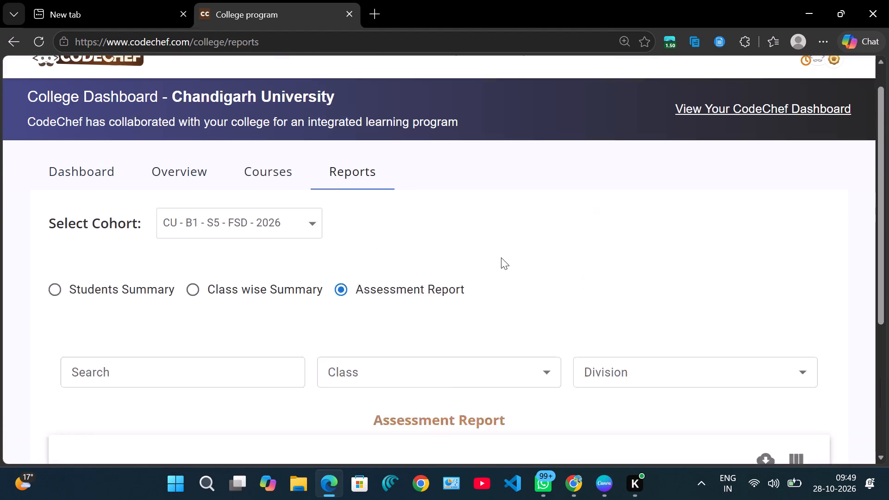
pyautogui.scroll(-4, 500, 238)
pyautogui.scroll(4, 494, 243)
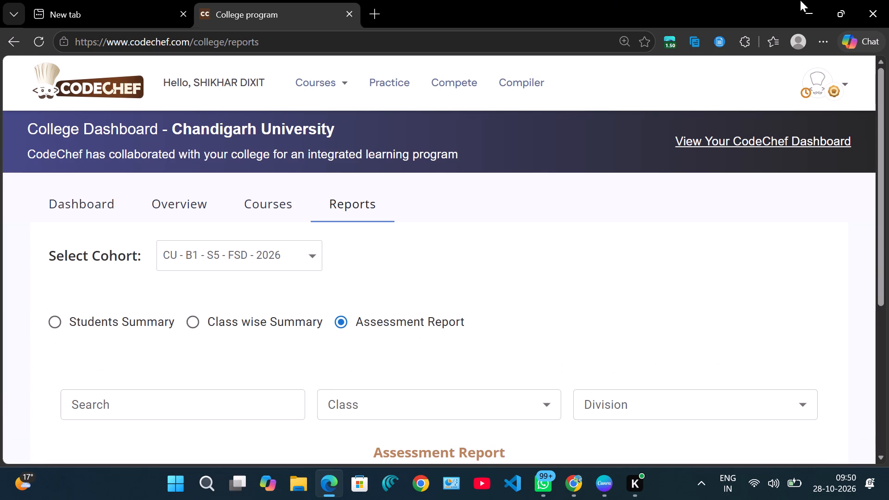
# Switch back to Canva and delete the [STUDENT NAME 1] ([UID 1]) placeholder under Submitted by on the cover page.
pyautogui.click(808, 0)
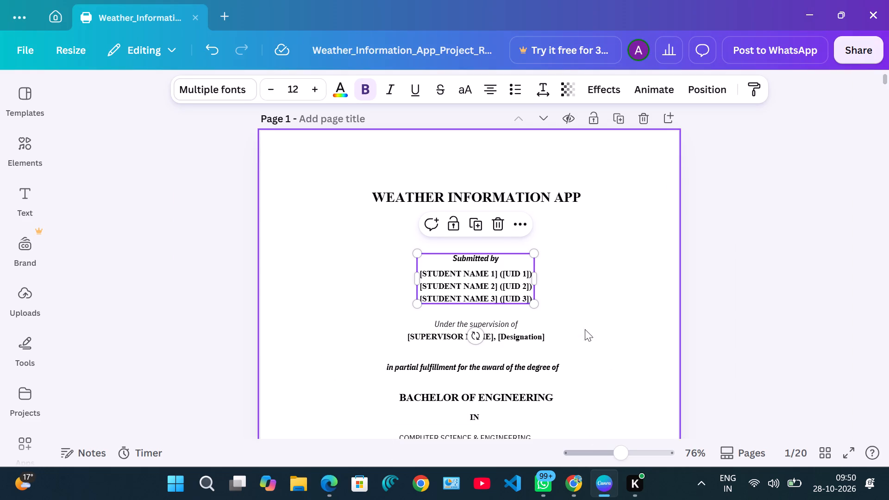
pyautogui.click(496, 272)
pyautogui.click(496, 272)
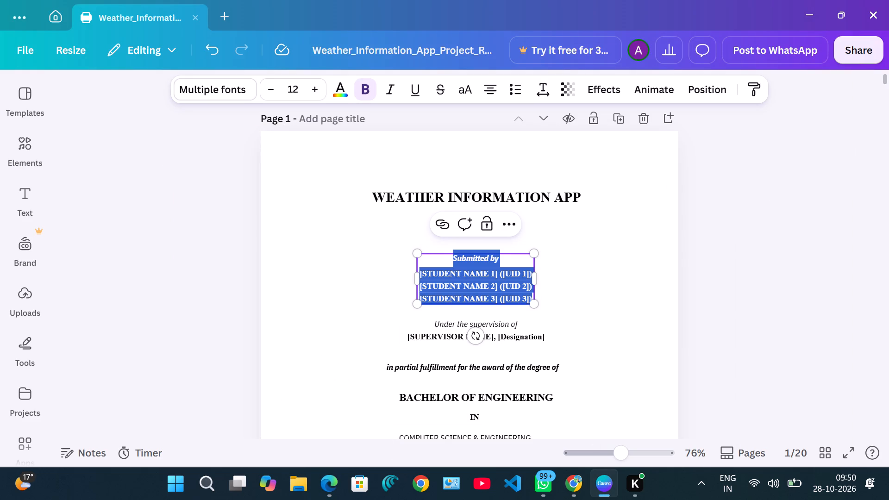
pyautogui.click(499, 275)
pyautogui.click(532, 274)
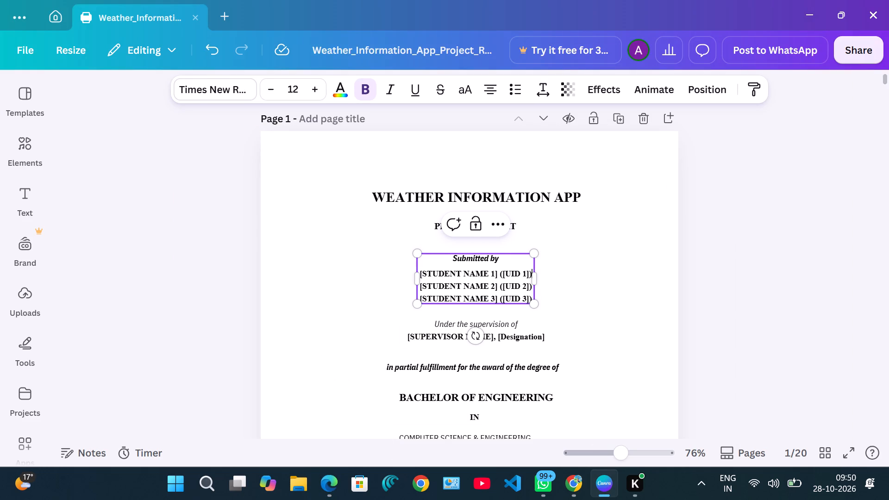
pyautogui.press('BackSpace')
pyautogui.press('BackSpace')
pyautogui.press('BackSpace')
pyautogui.press('BackSpace')
pyautogui.press('BackSpace')
pyautogui.press('BackSpace')
pyautogui.press('BackSpace')
pyautogui.press('BackSpace')
pyautogui.press('BackSpace')
pyautogui.press('BackSpace')
pyautogui.press('BackSpace')
pyautogui.press('BackSpace')
pyautogui.press('BackSpace')
pyautogui.press('BackSpace')
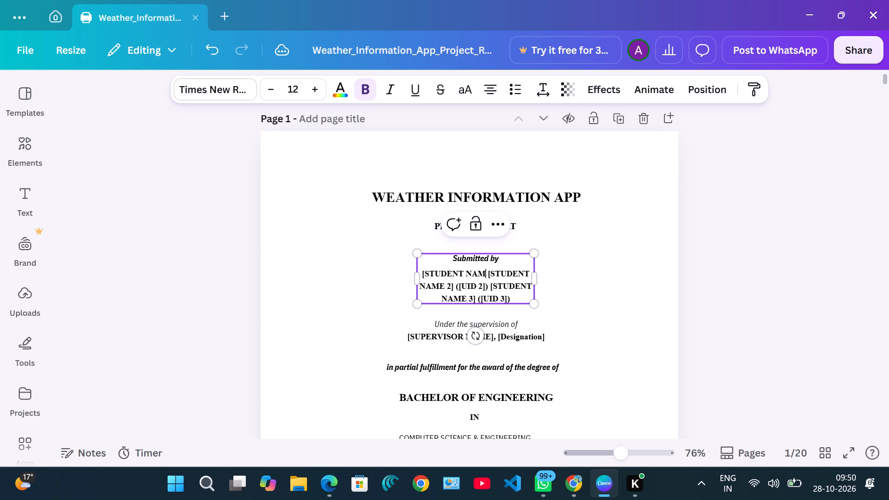
pyautogui.press('BackSpace')
pyautogui.press('BackSpace')
pyautogui.press('BackSpace')
pyautogui.press('BackSpace')
pyautogui.press('BackSpace')
pyautogui.press('BackSpace')
pyautogui.press('BackSpace')
pyautogui.press('BackSpace')
pyautogui.press('BackSpace')
pyautogui.press('BackSpace')
pyautogui.press('BackSpace')
pyautogui.press('BackSpace')
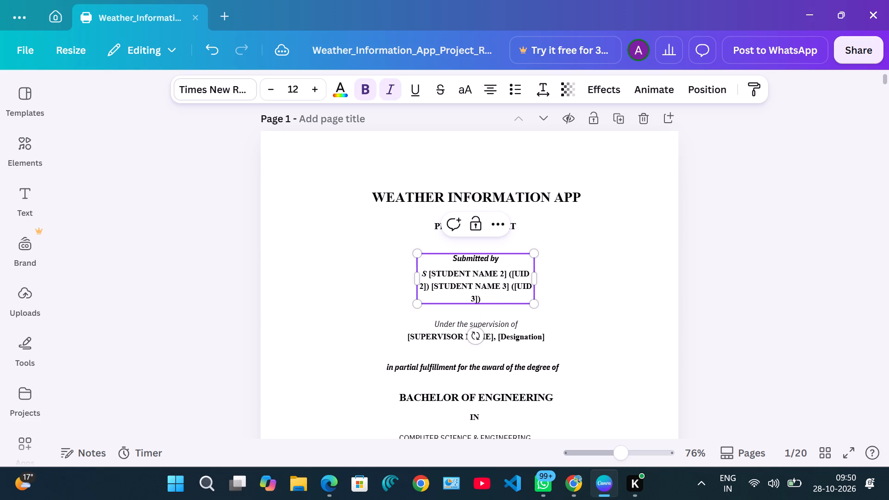
pyautogui.press('BackSpace')
# Undo the last deletions in the first student line to restore its opening bracket, and remove the leftover letters after it.
pyautogui.hotkey('ctrl', 'z')
pyautogui.hotkey('ctrl', 'z')
pyautogui.hotkey('ctrl', 'z')
pyautogui.press('BackSpace')
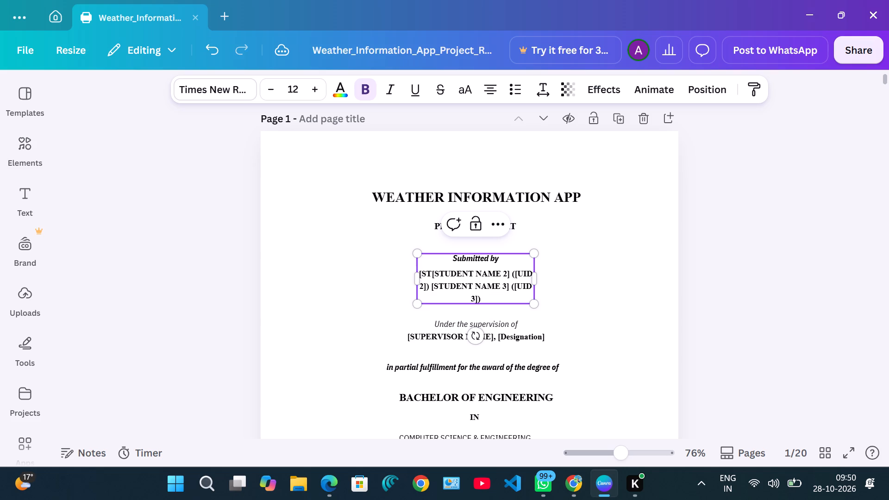
pyautogui.press('BackSpace')
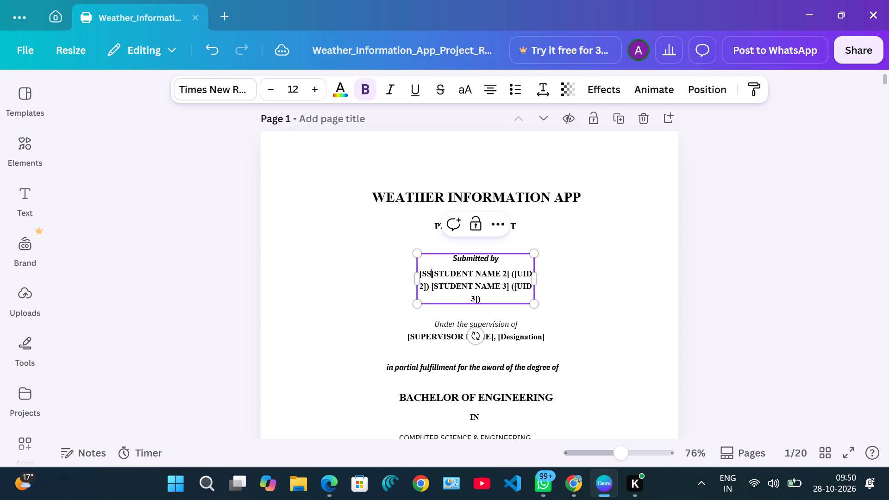
pyautogui.press('BackSpace')
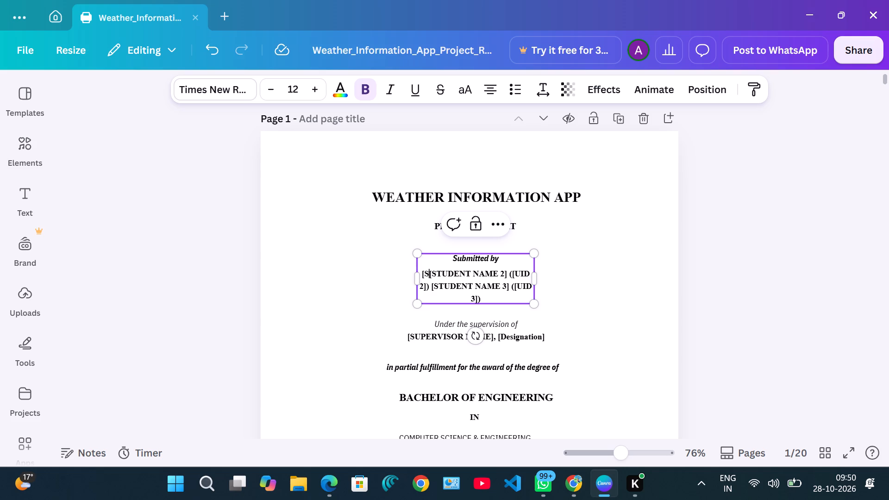
# Replace the first two student placeholders under Submitted by with the students' names and UIDs, each separated by a dash.
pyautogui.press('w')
pyautogui.press('BackSpace')
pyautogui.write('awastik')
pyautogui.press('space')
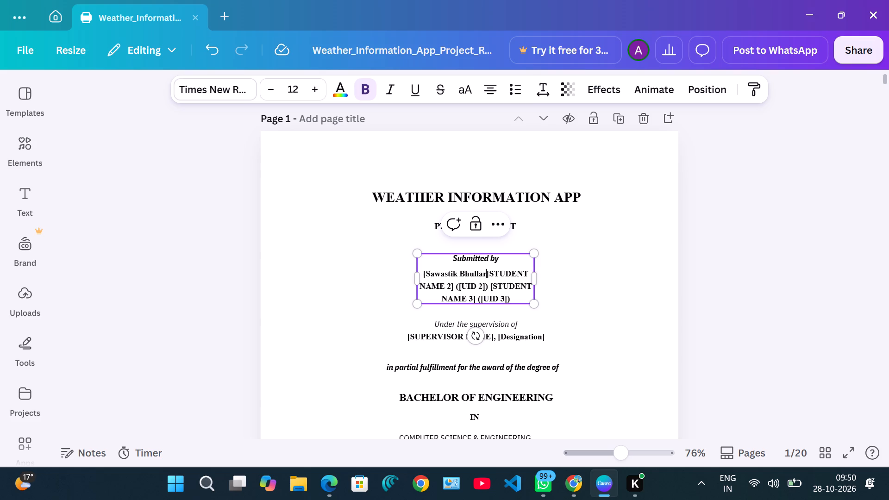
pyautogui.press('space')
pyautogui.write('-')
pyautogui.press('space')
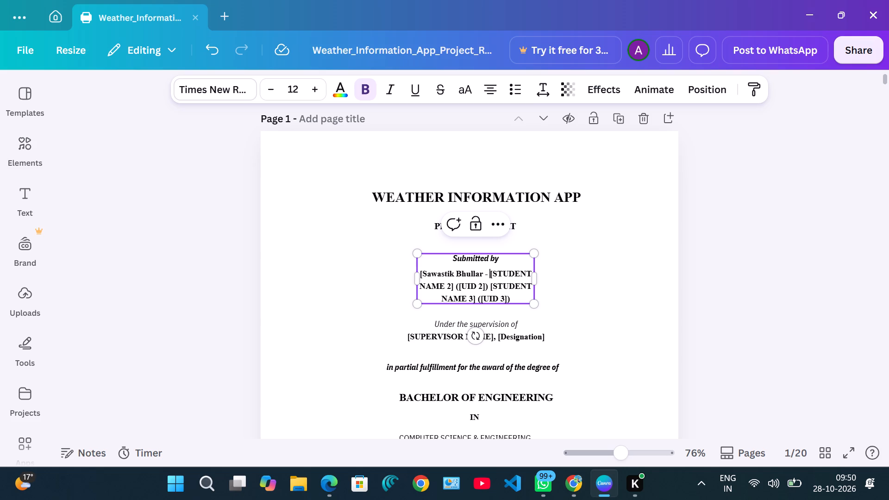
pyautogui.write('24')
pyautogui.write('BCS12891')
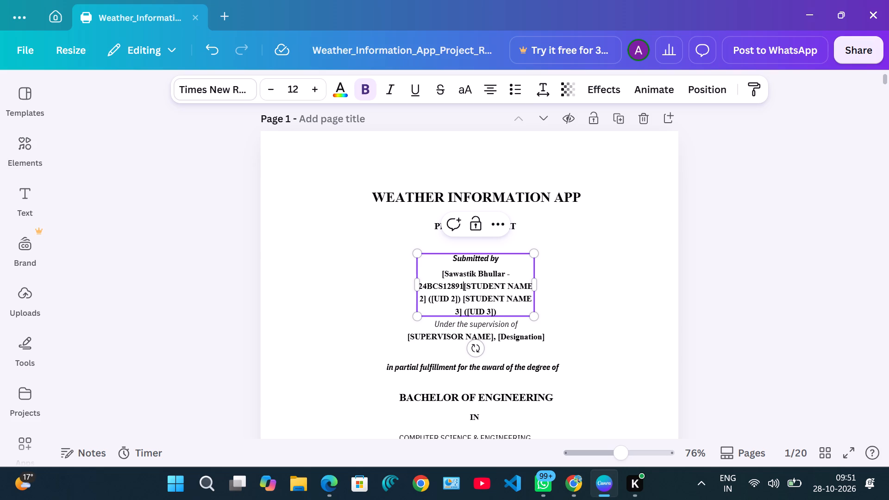
# Correct the final digits of the first student's UID in the Submitted by block.
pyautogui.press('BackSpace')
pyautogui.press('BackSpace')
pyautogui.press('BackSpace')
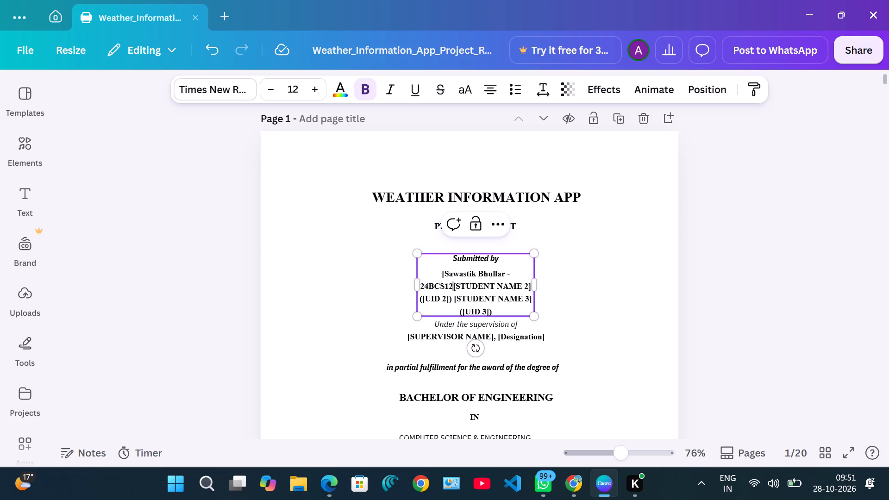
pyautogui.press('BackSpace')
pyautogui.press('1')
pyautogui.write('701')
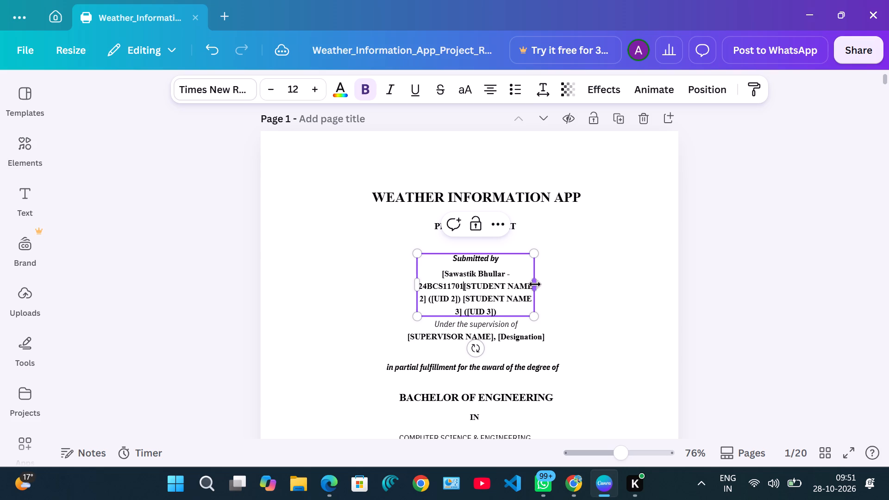
# Widen the Submitted by text box and put the [STUDENT NAME 2] placeholder on its own line.
pyautogui.moveTo(535, 284); pyautogui.dragTo(585, 283)
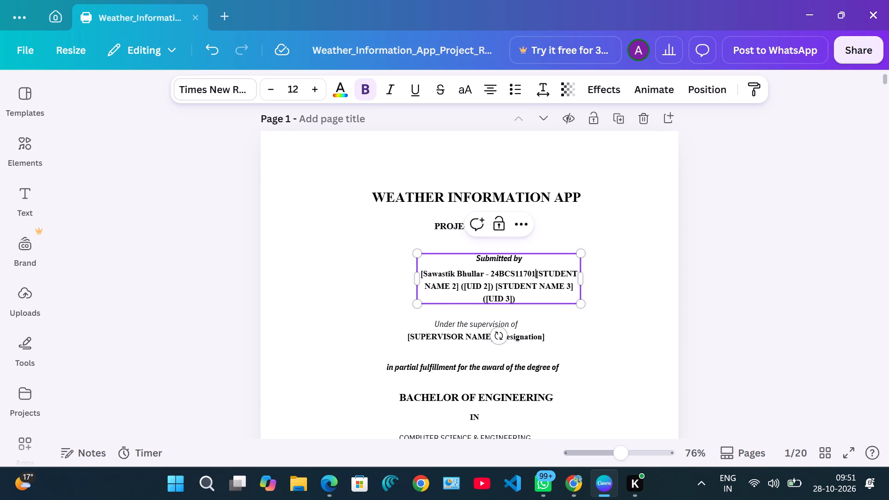
pyautogui.press('Return')
pyautogui.click(499, 287)
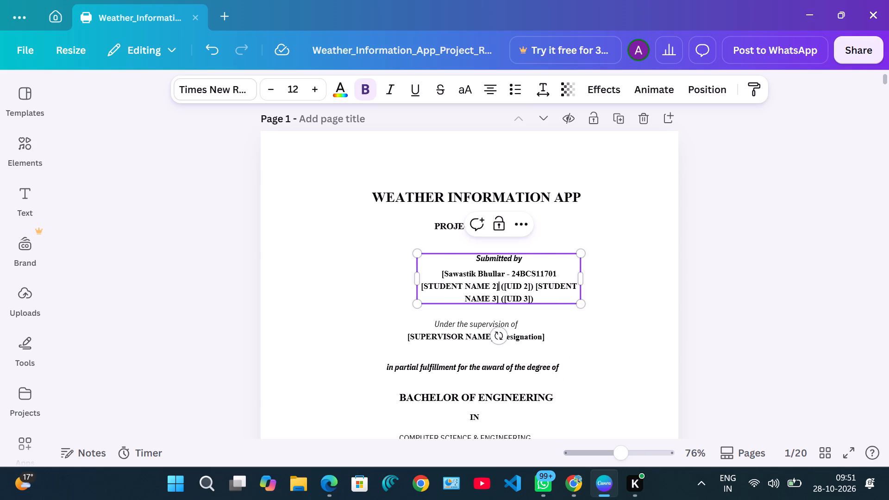
pyautogui.press('Return')
# Delete the [STUDENT NAME 2] placeholder text from the line below the first student.
pyautogui.click(541, 287)
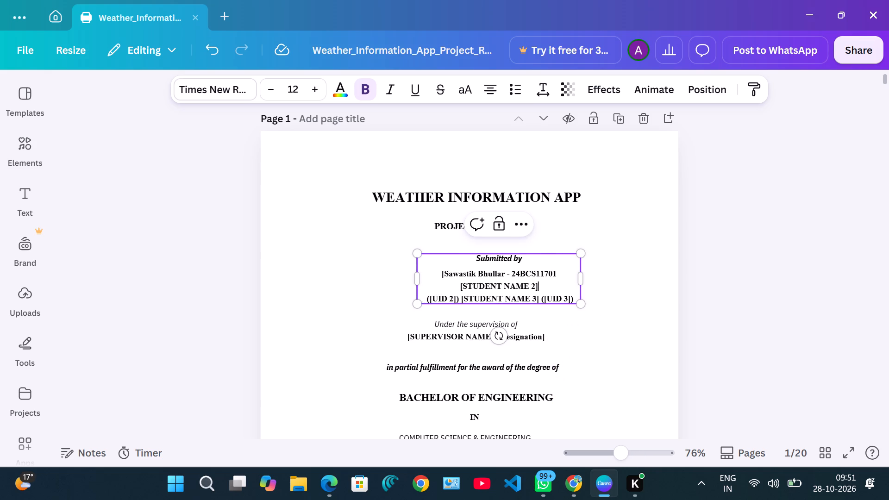
pyautogui.press('BackSpace')
pyautogui.press('BackSpace')
pyautogui.press('BackSpace')
pyautogui.press('BackSpace')
pyautogui.press('BackSpace')
pyautogui.press('BackSpace')
pyautogui.press('BackSpace')
pyautogui.press('BackSpace')
pyautogui.press('BackSpace')
pyautogui.press('BackSpace')
pyautogui.press('BackSpace')
pyautogui.press('BackSpace')
pyautogui.press('BackSpace')
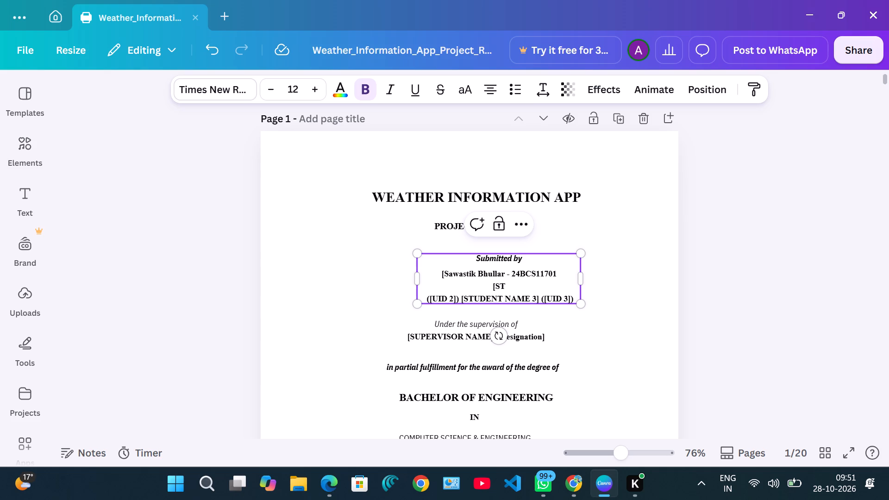
pyautogui.press('BackSpace')
pyautogui.press('BackSpace')
pyautogui.press('BackSpace')
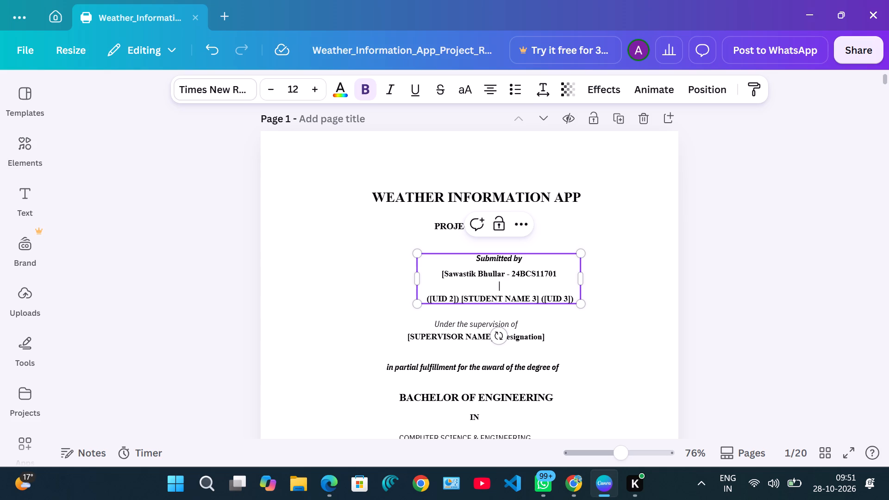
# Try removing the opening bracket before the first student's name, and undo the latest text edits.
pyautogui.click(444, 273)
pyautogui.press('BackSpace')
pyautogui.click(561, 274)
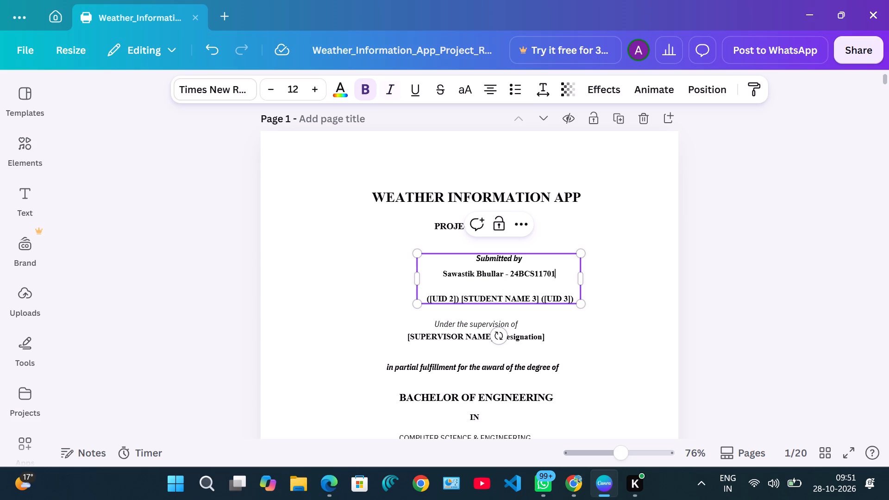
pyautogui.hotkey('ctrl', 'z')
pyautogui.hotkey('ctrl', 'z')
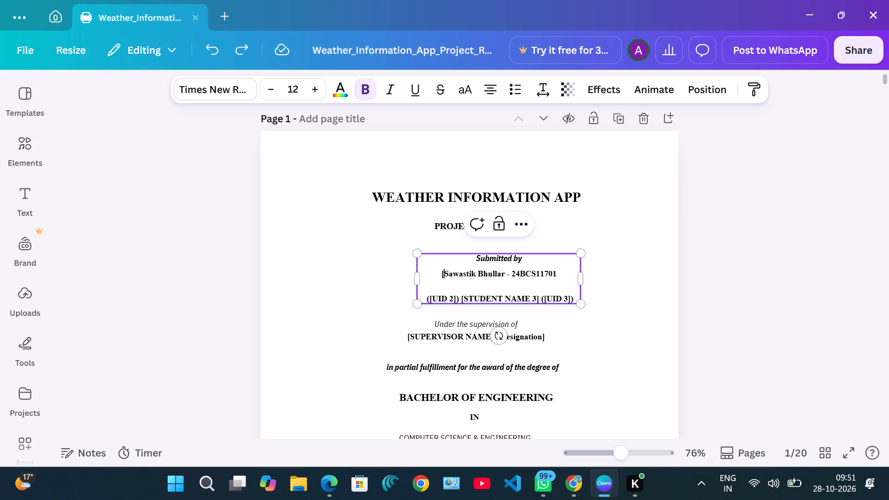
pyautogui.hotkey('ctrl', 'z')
# Enter the second student's name and UID, separated by a dash, on the line below the first student.
pyautogui.press('BackSpace')
pyautogui.press('BackSpace')
pyautogui.press('BackSpace')
pyautogui.press('BackSpace')
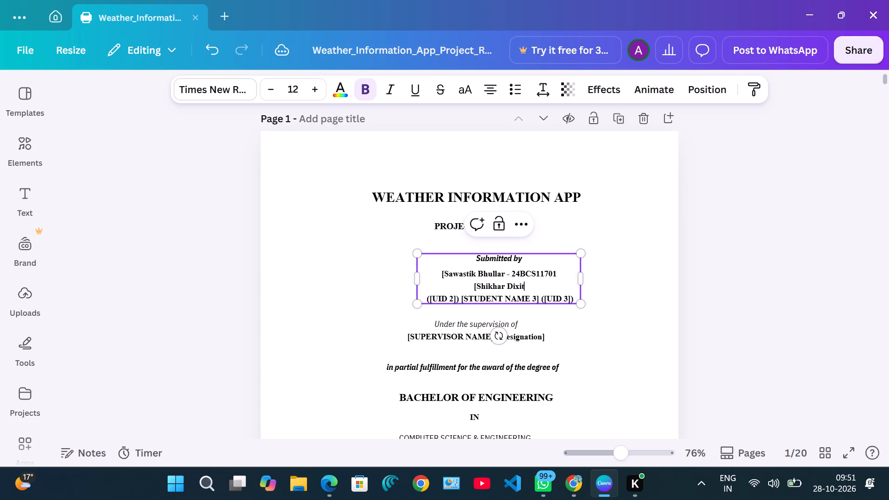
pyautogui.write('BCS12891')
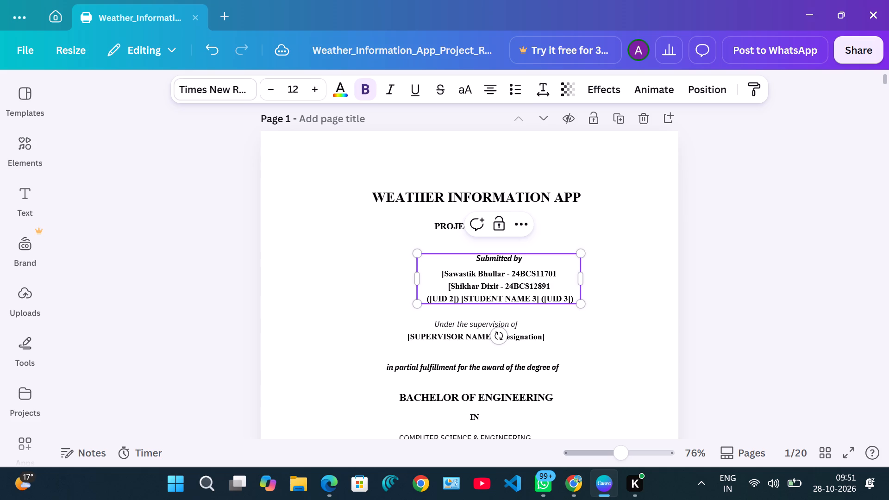
# Remove the stray opening brackets before the second and first students' names.
pyautogui.click(450, 283)
pyautogui.press('BackSpace')
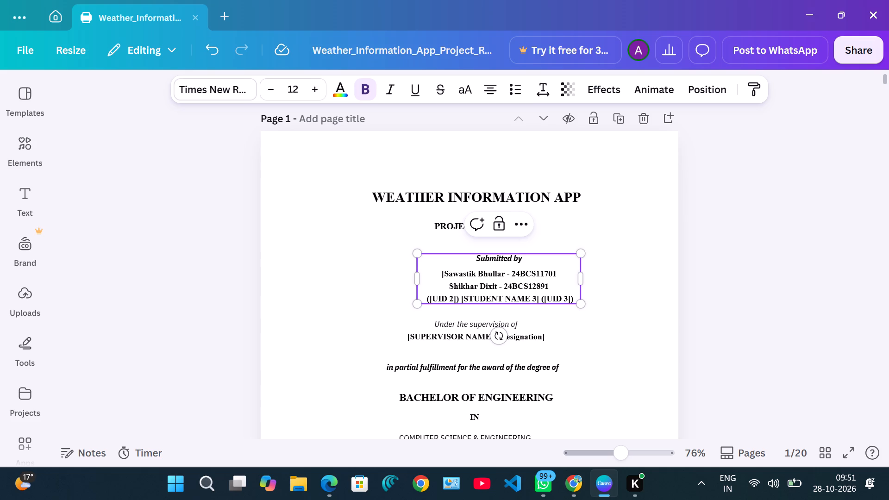
pyautogui.click(444, 275)
pyautogui.press('BackSpace')
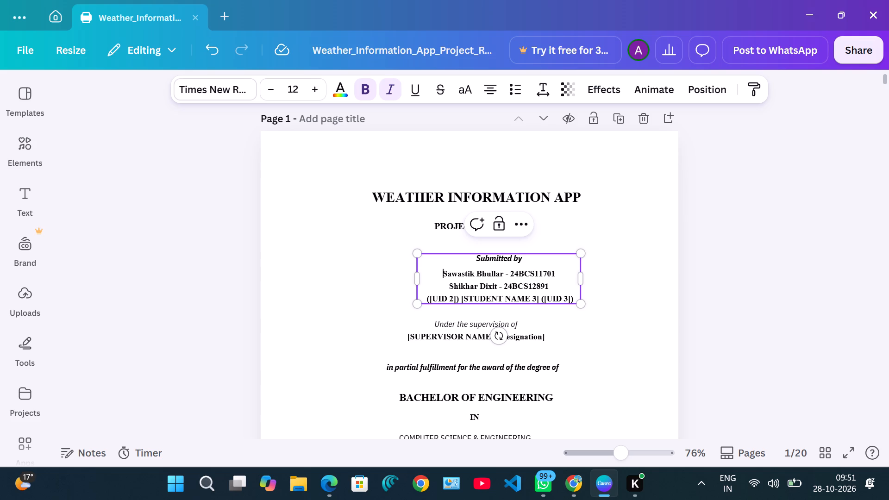
# Delete the [STUDENT NAME 3] placeholder text from the last line of the Submitted by block.
pyautogui.click(538, 295)
pyautogui.press('BackSpace')
pyautogui.press('BackSpace')
pyautogui.press('BackSpace')
pyautogui.press('BackSpace')
pyautogui.press('BackSpace')
pyautogui.press('BackSpace')
pyautogui.press('BackSpace')
pyautogui.press('BackSpace')
pyautogui.press('BackSpace')
pyautogui.press('BackSpace')
pyautogui.press('BackSpace')
pyautogui.press('BackSpace')
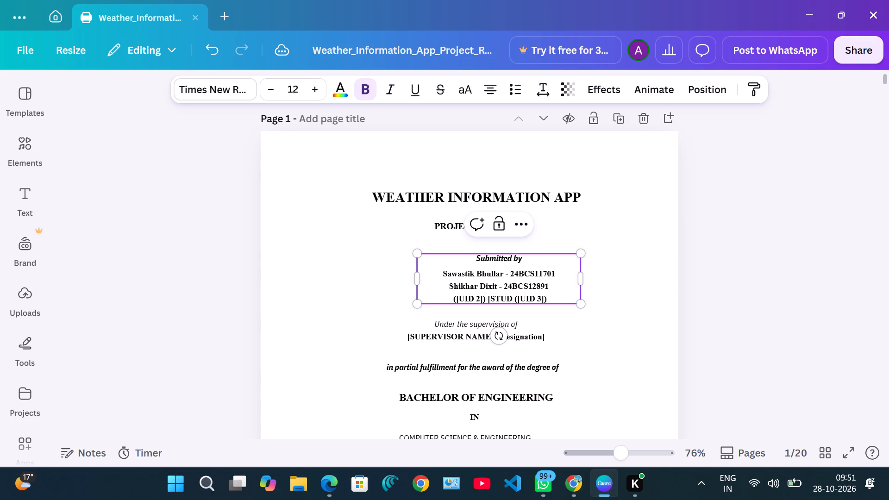
# Replace the leftover placeholder text on the third line under Submitted by with the third student's name and UID.
pyautogui.press('BackSpace')
pyautogui.press('BackSpace')
pyautogui.press('BackSpace')
pyautogui.press('BackSpace')
pyautogui.press('BackSpace')
pyautogui.press('BackSpace')
pyautogui.press('BackSpace')
pyautogui.press('BackSpace')
pyautogui.press('BackSpace')
pyautogui.press('BackSpace')
pyautogui.press('BackSpace')
pyautogui.press('BackSpace')
pyautogui.press('BackSpace')
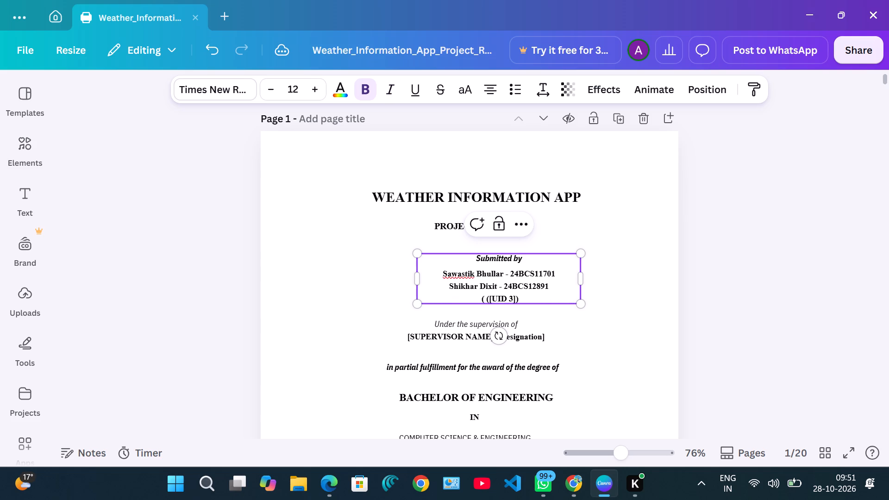
pyautogui.press('BackSpace')
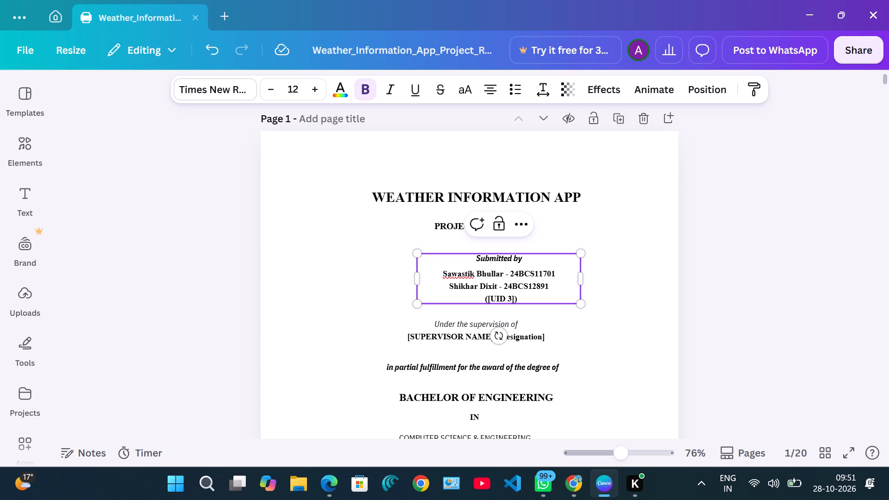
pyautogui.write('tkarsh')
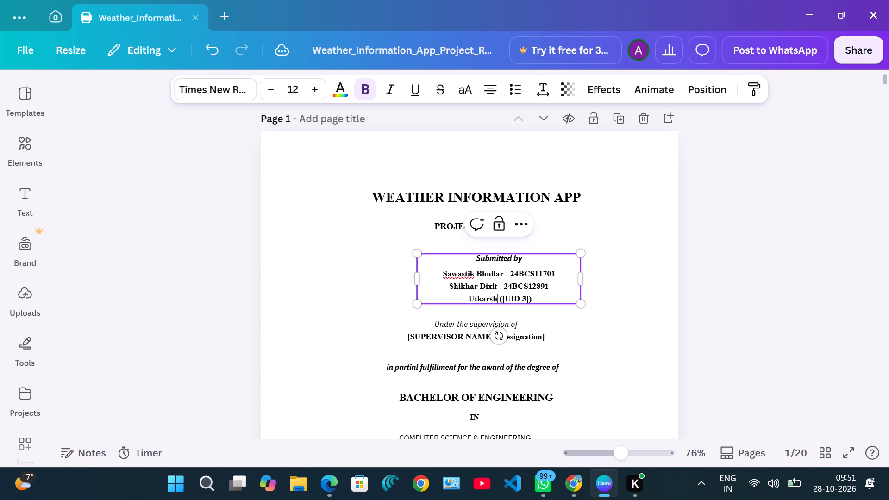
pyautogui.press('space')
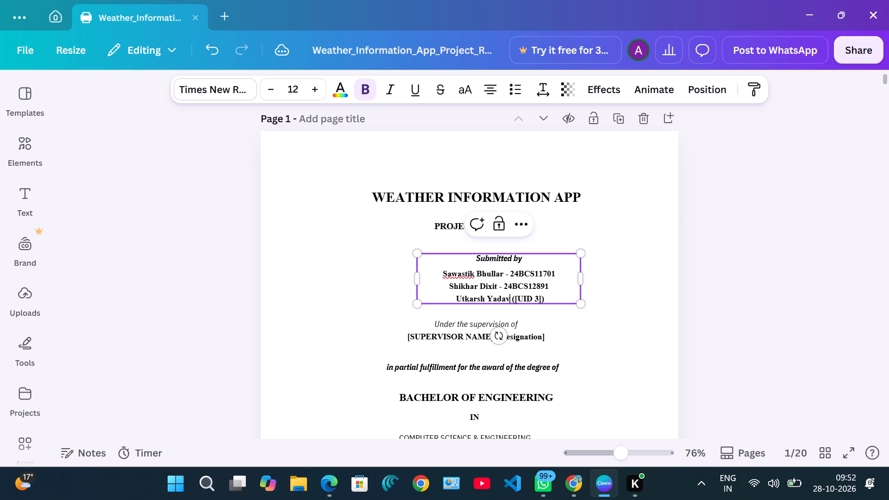
pyautogui.click(548, 298)
pyautogui.press('BackSpace')
pyautogui.press('BackSpace')
pyautogui.press('BackSpace')
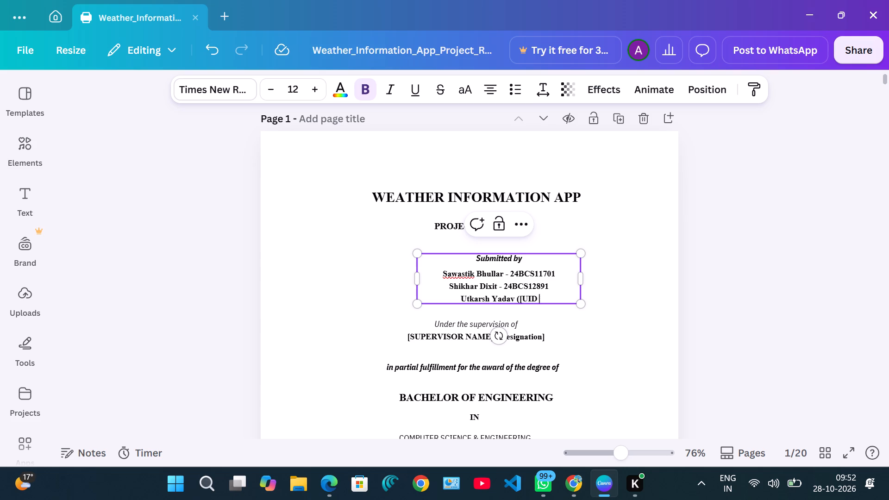
# Replace the remaining UID placeholder on the third line under Submitted by with a dash and the third student's UID.
pyautogui.press('BackSpace')
pyautogui.press('BackSpace')
pyautogui.press('BackSpace')
pyautogui.press('BackSpace')
pyautogui.press('BackSpace')
pyautogui.press('BackSpace')
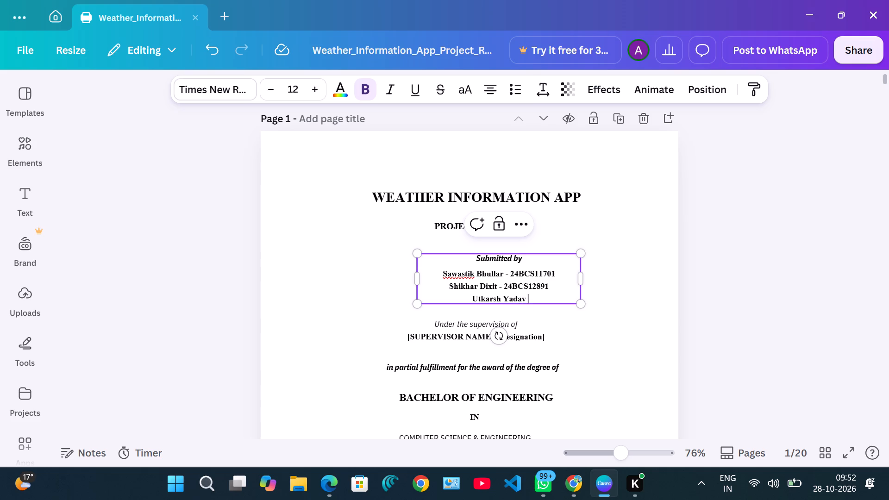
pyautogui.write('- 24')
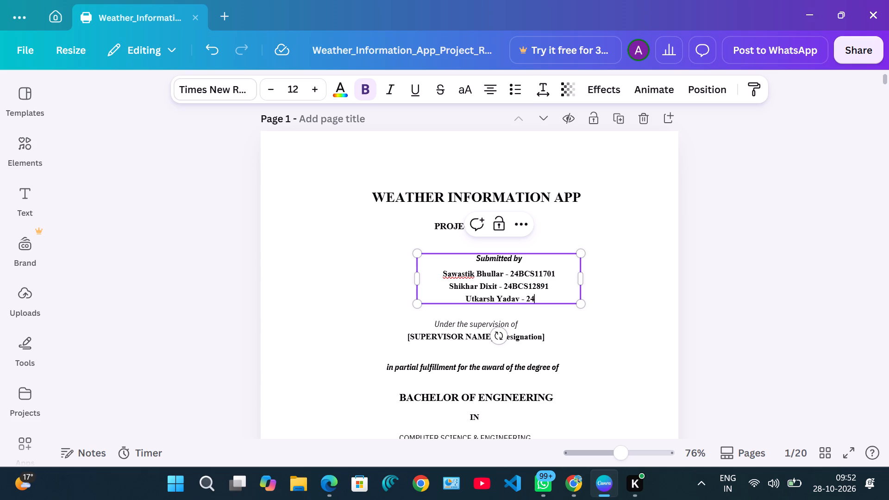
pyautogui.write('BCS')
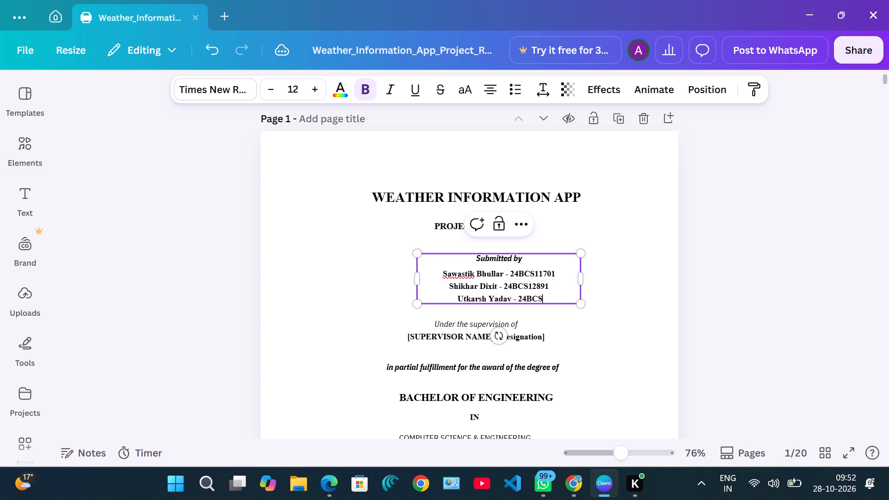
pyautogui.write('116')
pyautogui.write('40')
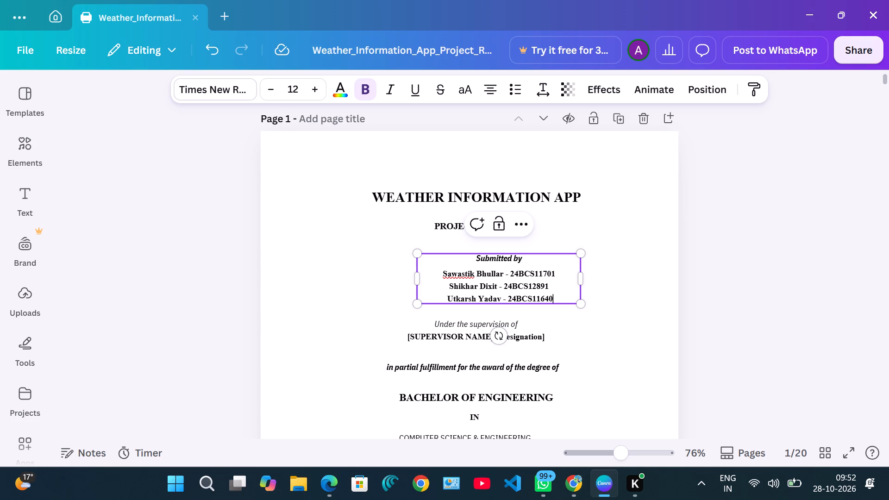
pyautogui.click(761, 243)
# Move the Submitted by text block slightly left so it is centred beneath the PROJECT REPORT heading.
pyautogui.moveTo(486, 256); pyautogui.dragTo(465, 254)
pyautogui.click(805, 204)
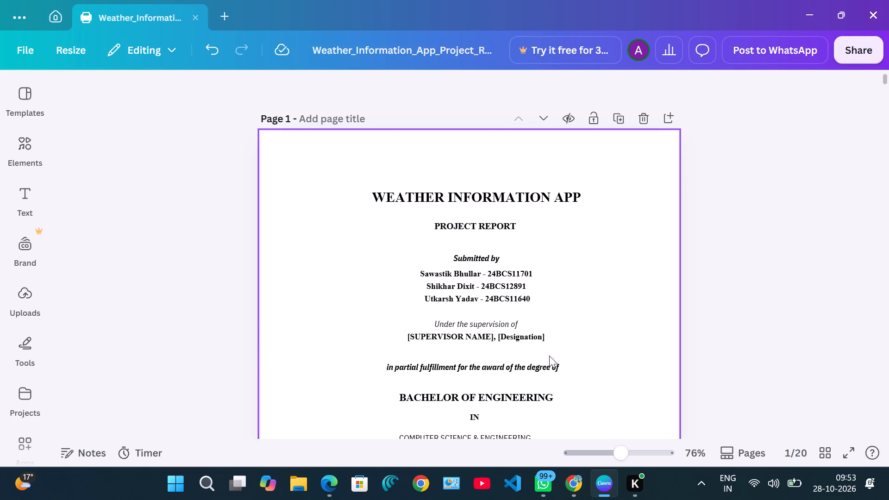
# Replace the supervisor name and designation placeholders on the cover page with the supervisor's name.
pyautogui.doubleClick(496, 336)
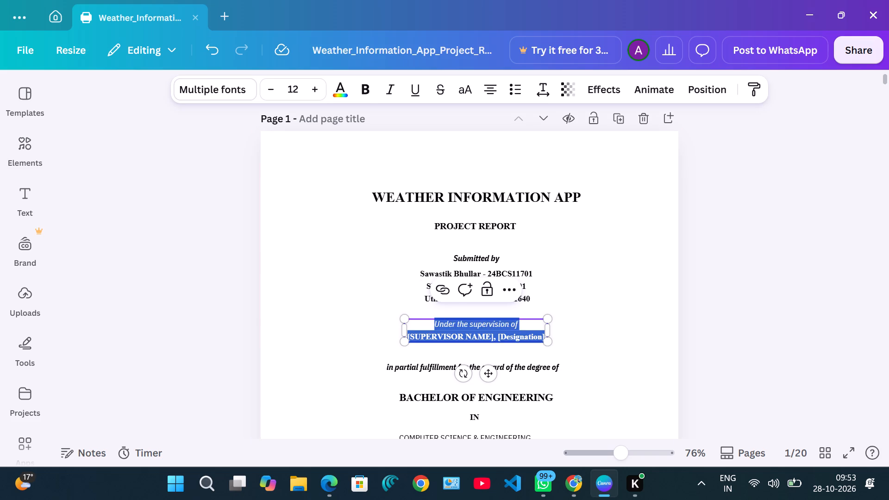
pyautogui.click(496, 336)
pyautogui.click(496, 336)
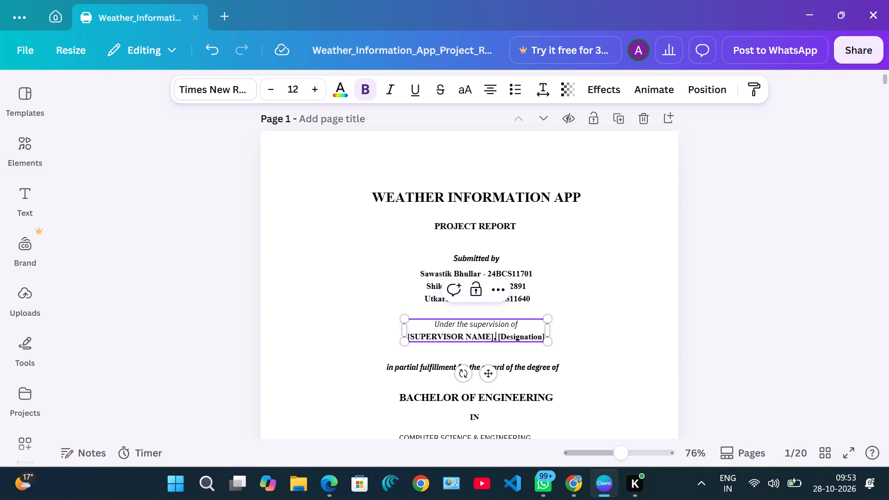
pyautogui.press('BackSpace')
pyautogui.press('BackSpace')
pyautogui.press('BackSpace')
pyautogui.press('BackSpace')
pyautogui.press('BackSpace')
pyautogui.press('BackSpace')
pyautogui.press('BackSpace')
pyautogui.press('BackSpace')
pyautogui.press('BackSpace')
pyautogui.press('BackSpace')
pyautogui.press('BackSpace')
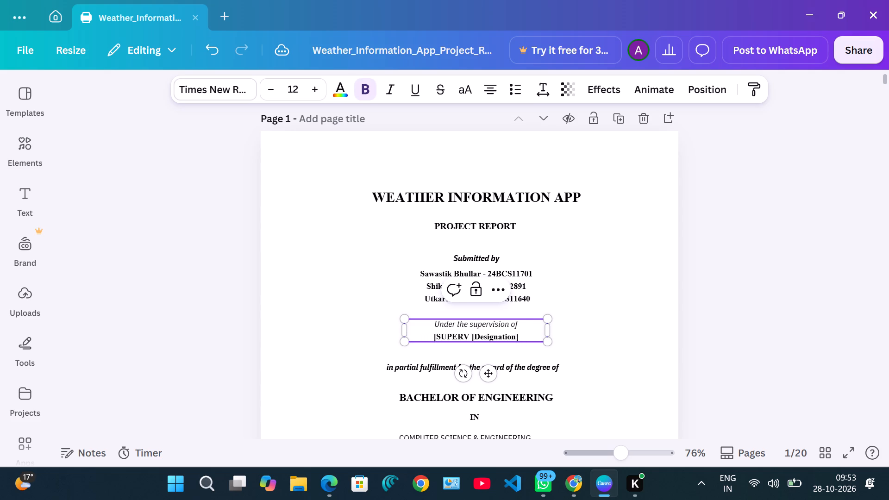
pyautogui.press('BackSpace')
pyautogui.press('BackSpace')
pyautogui.press('BackSpace')
pyautogui.press('BackSpace')
pyautogui.press('BackSpace')
pyautogui.press('BackSpace')
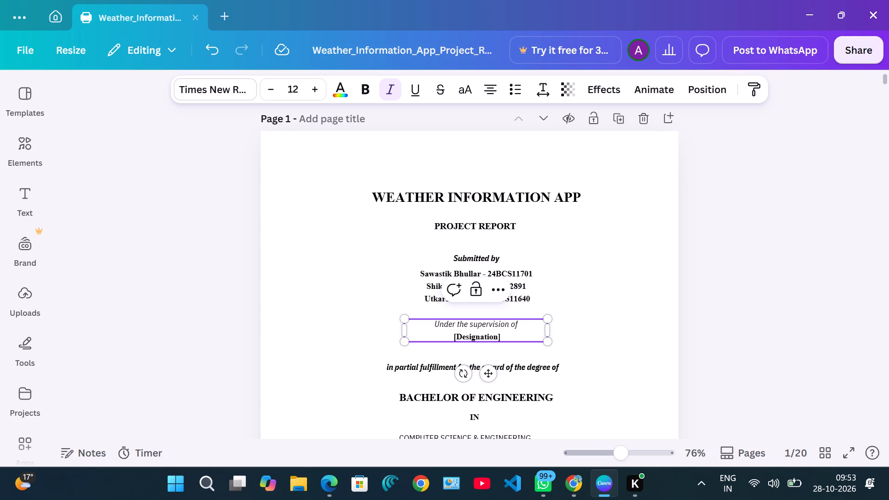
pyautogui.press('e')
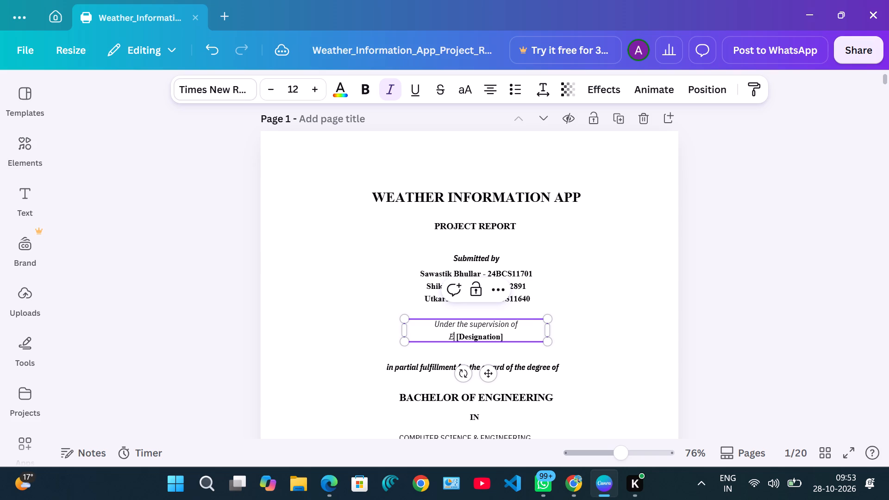
# Undo the italic entry and enter "Er." with the supervisor's name in bold before the designation placeholder on the supervision line.
pyautogui.hotkey('ctrl', 'z')
pyautogui.hotkey('ctrl', 'z')
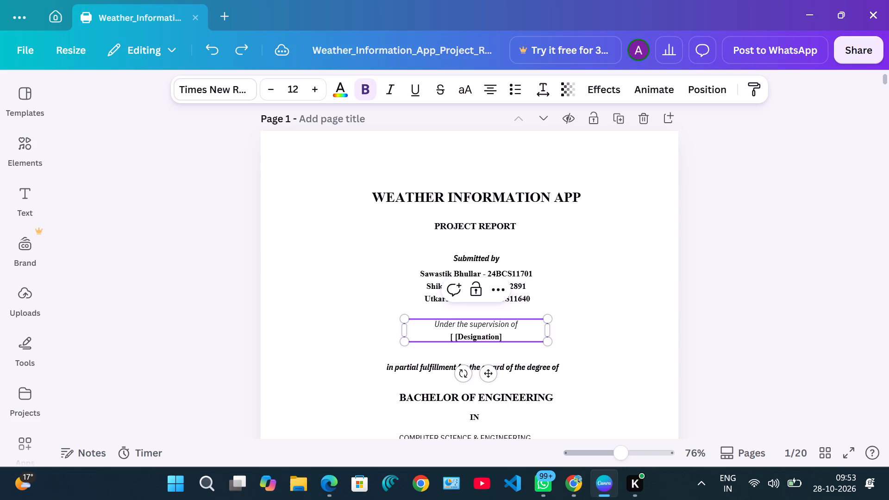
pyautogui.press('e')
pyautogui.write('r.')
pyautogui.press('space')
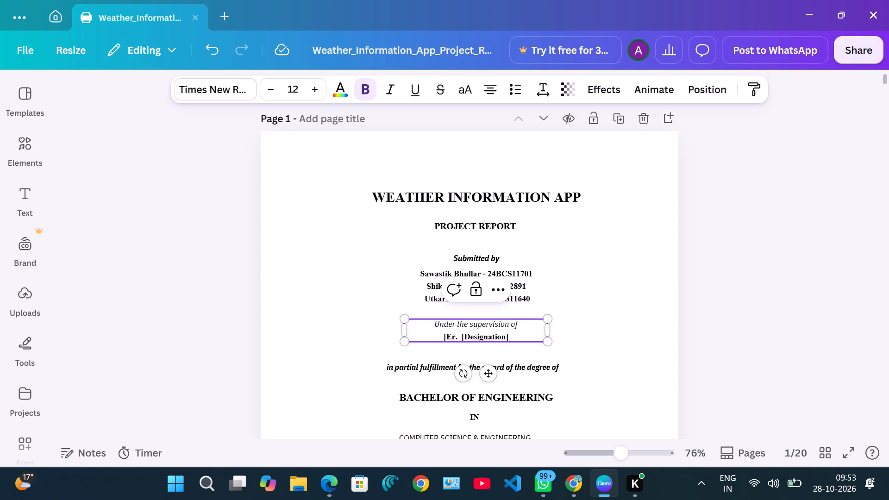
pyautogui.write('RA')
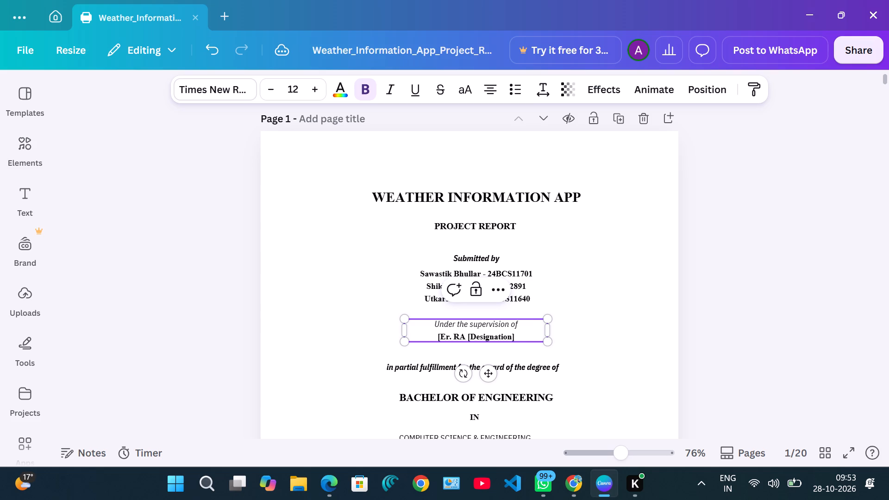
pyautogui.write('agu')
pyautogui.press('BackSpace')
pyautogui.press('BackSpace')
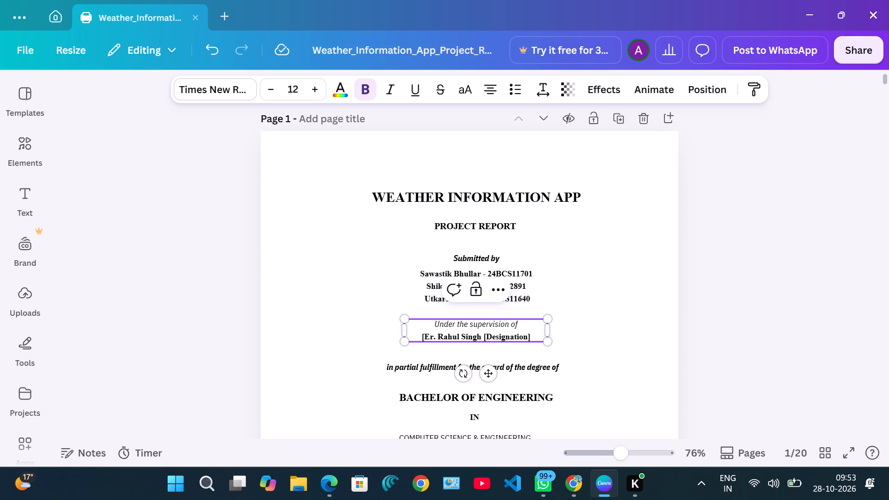
# Delete the [Designation] placeholder after the supervisor's name on the cover page.
pyautogui.click(538, 335)
pyautogui.press('BackSpace')
pyautogui.press('BackSpace')
pyautogui.press('BackSpace')
pyautogui.press('BackSpace')
pyautogui.press('BackSpace')
pyautogui.press('BackSpace')
pyautogui.press('BackSpace')
pyautogui.press('BackSpace')
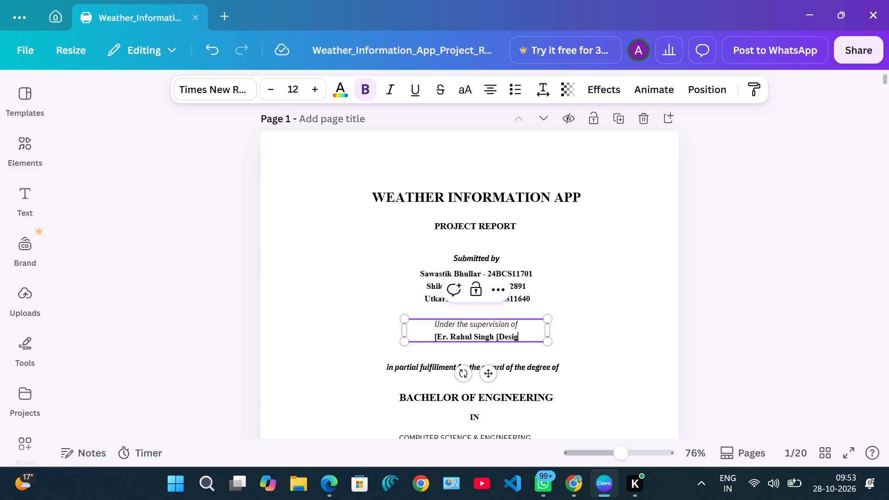
pyautogui.press('BackSpace')
pyautogui.press('BackSpace')
pyautogui.press('BackSpace')
pyautogui.press('BackSpace')
pyautogui.press('BackSpace')
pyautogui.press('BackSpace')
# Remove the opening bracket and the "Er." title in front of the supervisor's name.
pyautogui.click(460, 340)
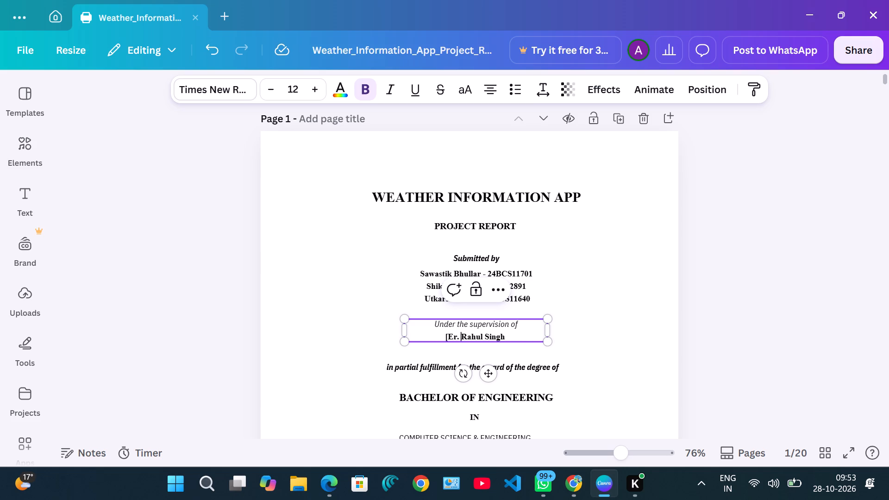
pyautogui.press('BackSpace')
pyautogui.press('BackSpace')
pyautogui.press('BackSpace')
pyautogui.press('BackSpace')
pyautogui.press('BackSpace')
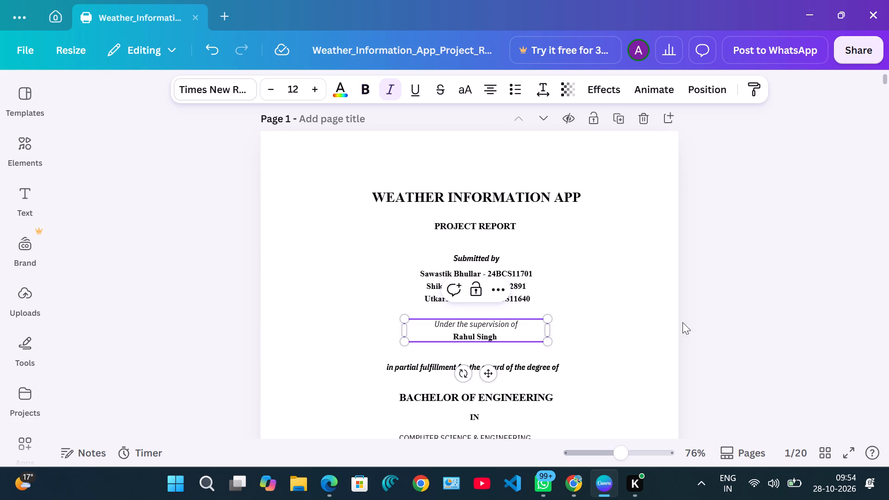
# Change the COMPUTER SCIENCE & ENGINEERING line to Times New Roman and replace IBM Plex Sans Condensed with it on all pages.
pyautogui.scroll(-2, 708, 298)
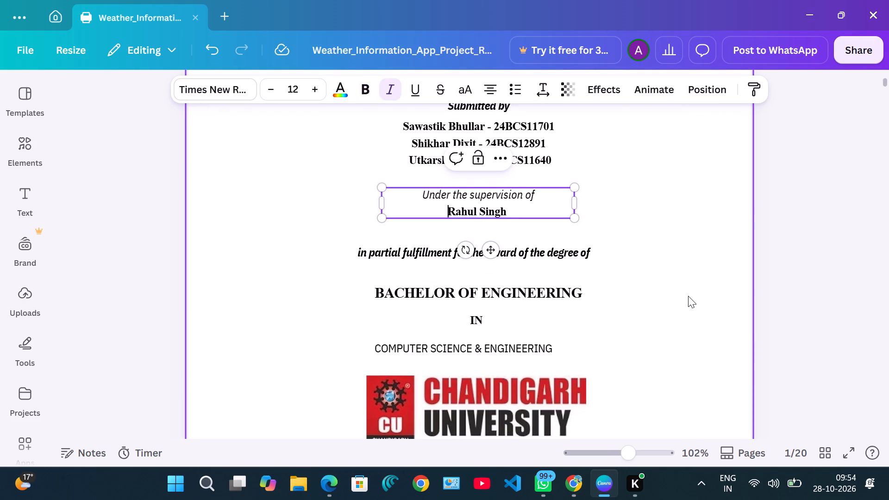
pyautogui.scroll(-4, 678, 298)
pyautogui.scroll(2, 658, 288)
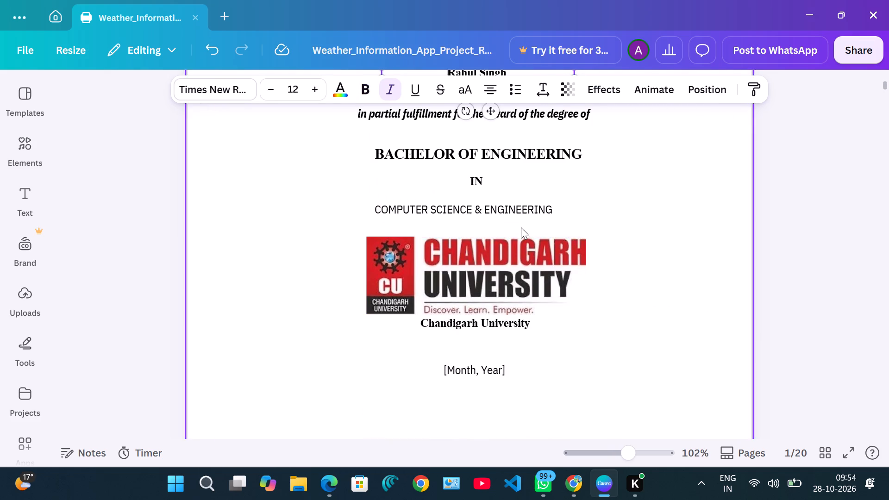
pyautogui.click(530, 206)
pyautogui.click(203, 94)
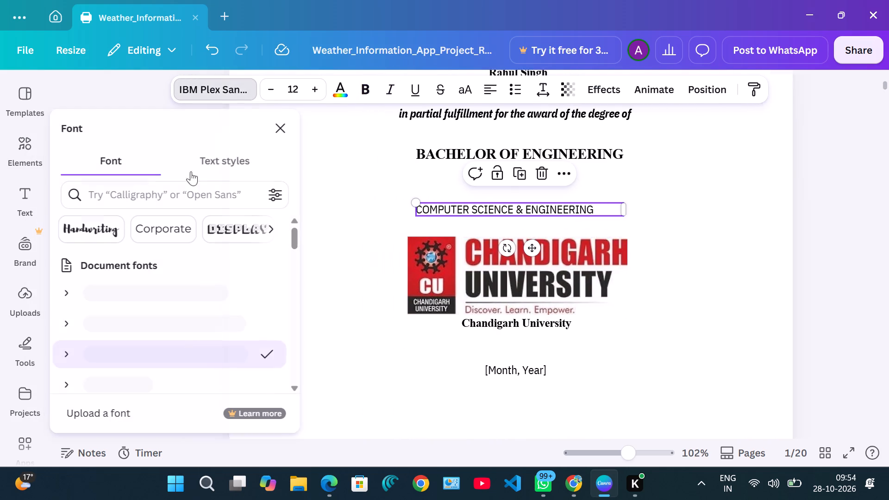
pyautogui.click(151, 379)
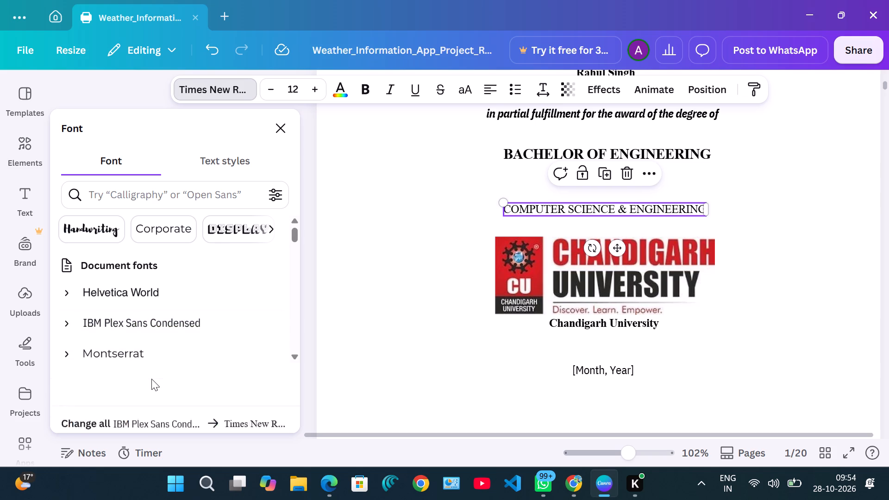
pyautogui.click(255, 408)
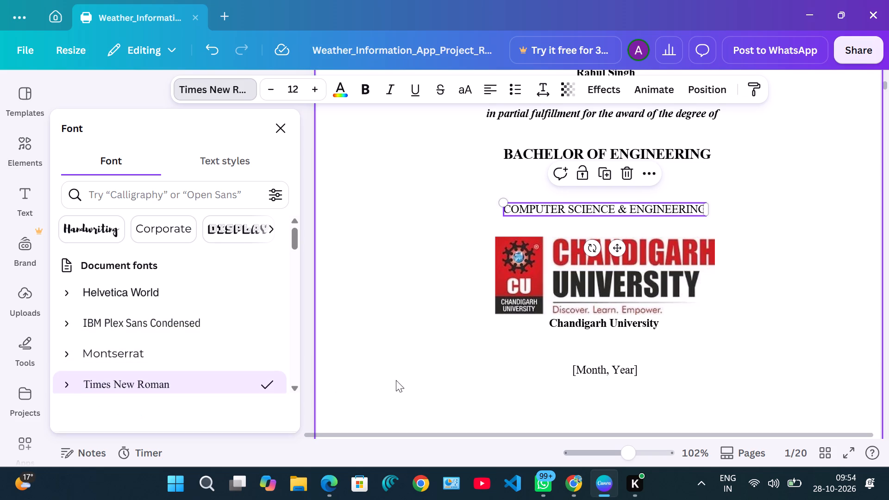
pyautogui.click(758, 262)
# Increase the PROJECT REPORT heading's font size by one point and underline it.
pyautogui.scroll(3, 755, 262)
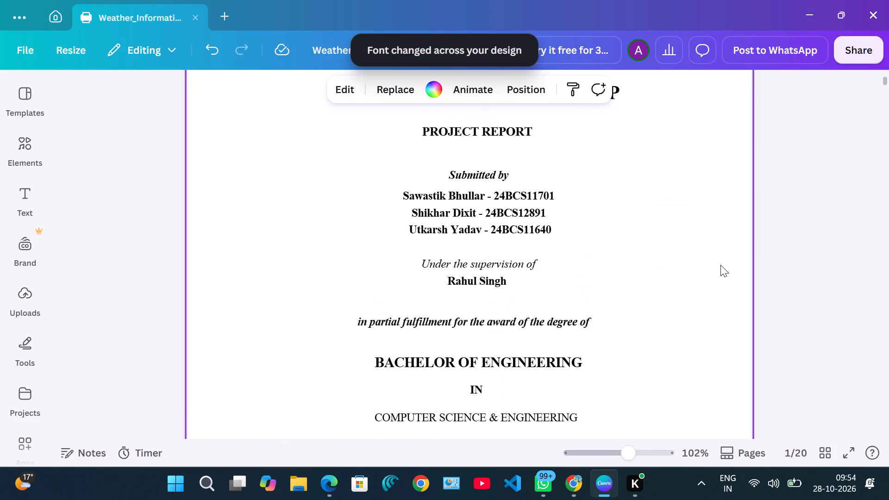
pyautogui.scroll(3, 722, 264)
pyautogui.scroll(-2, 703, 256)
pyautogui.scroll(2, 697, 255)
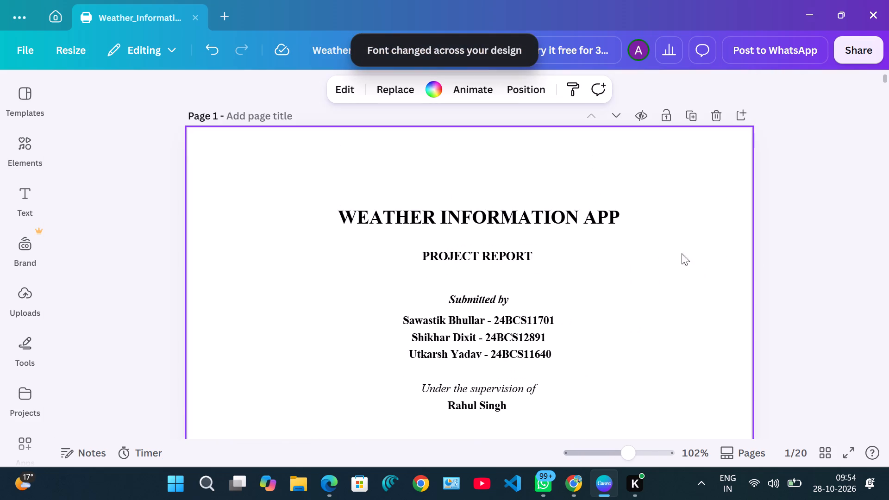
pyautogui.click(495, 262)
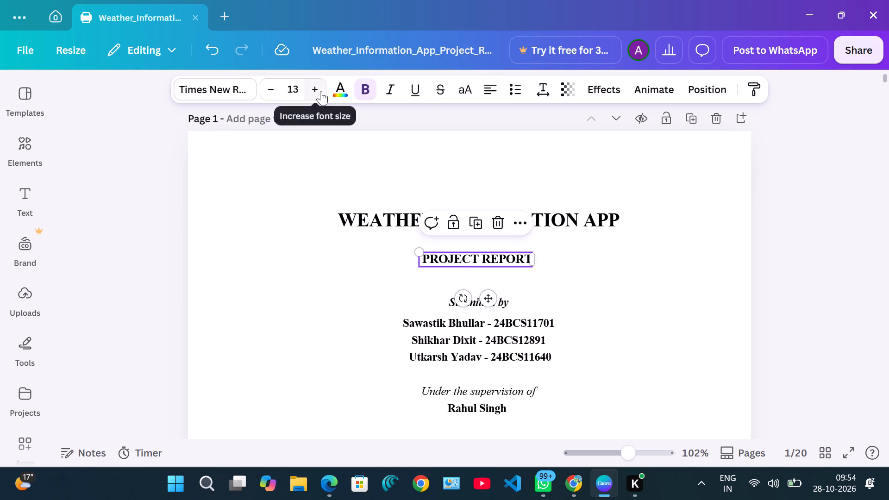
pyautogui.click(321, 91)
pyautogui.click(417, 88)
pyautogui.click(763, 198)
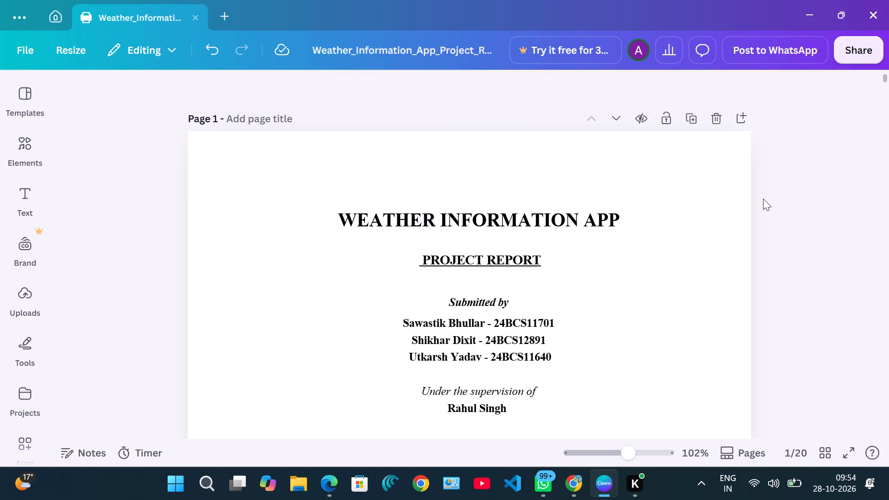
# Move the Chandigarh University line down clear of the logo and nudge the [Month, Year] placeholder closer beneath it.
pyautogui.scroll(-6, 763, 199)
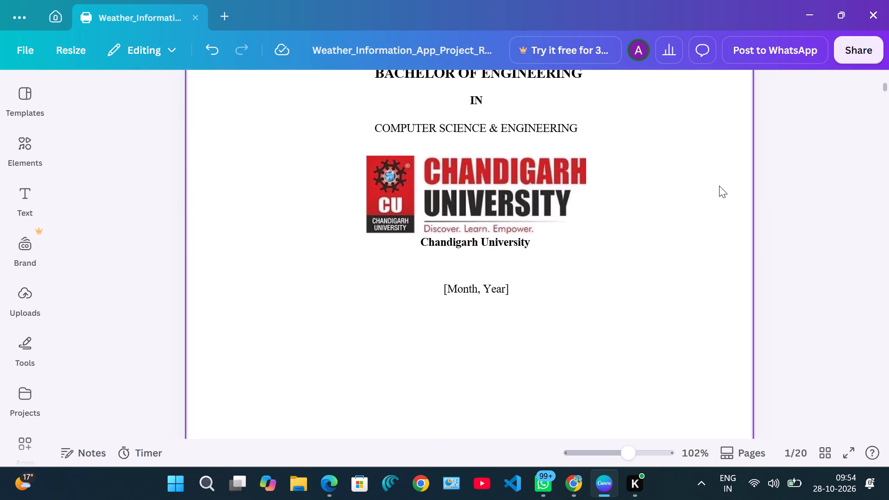
pyautogui.moveTo(474, 245); pyautogui.dragTo(476, 247)
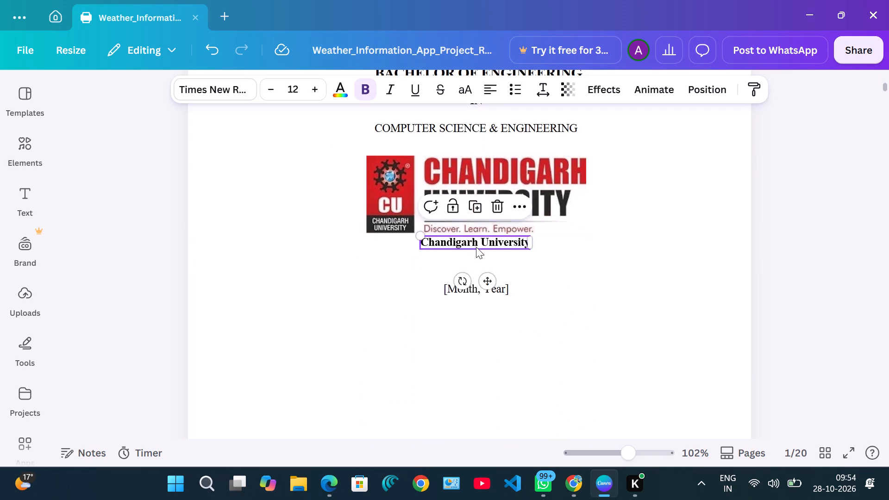
pyautogui.moveTo(476, 247); pyautogui.dragTo(474, 263)
pyautogui.moveTo(478, 291); pyautogui.dragTo(477, 284)
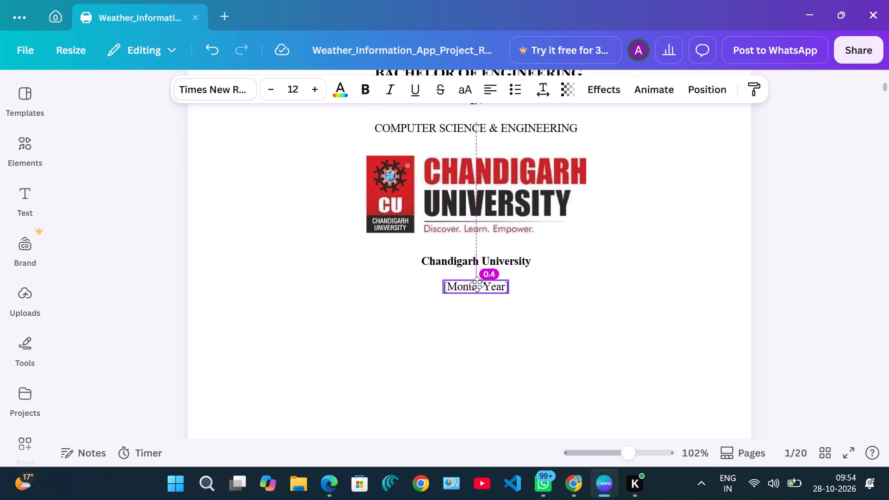
pyautogui.moveTo(477, 284); pyautogui.dragTo(478, 287)
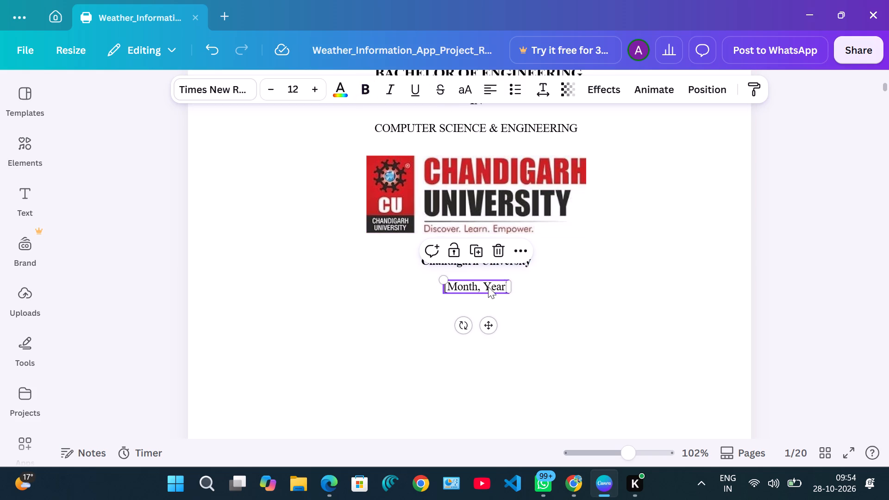
# Replace the [Month, Year] placeholder near the bottom of the cover page with 2026, leaving no brackets.
pyautogui.click(497, 284)
pyautogui.click(497, 284)
pyautogui.click(497, 284)
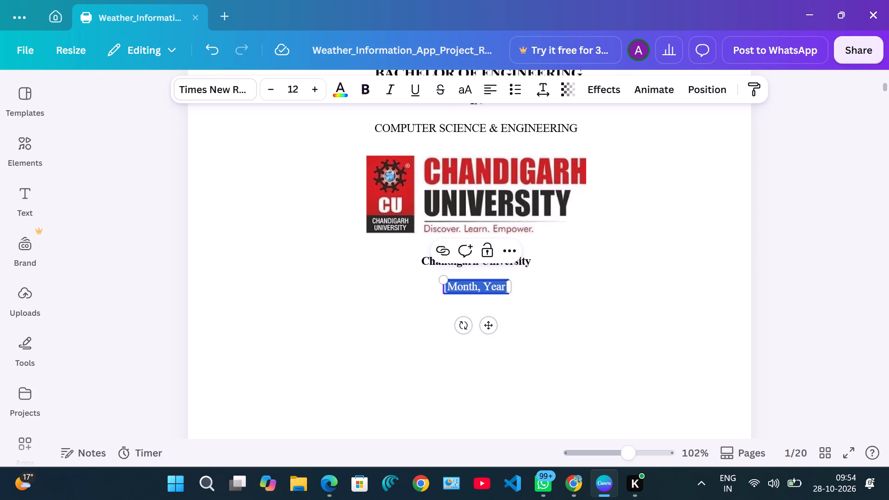
pyautogui.press('Right')
pyautogui.click(504, 287)
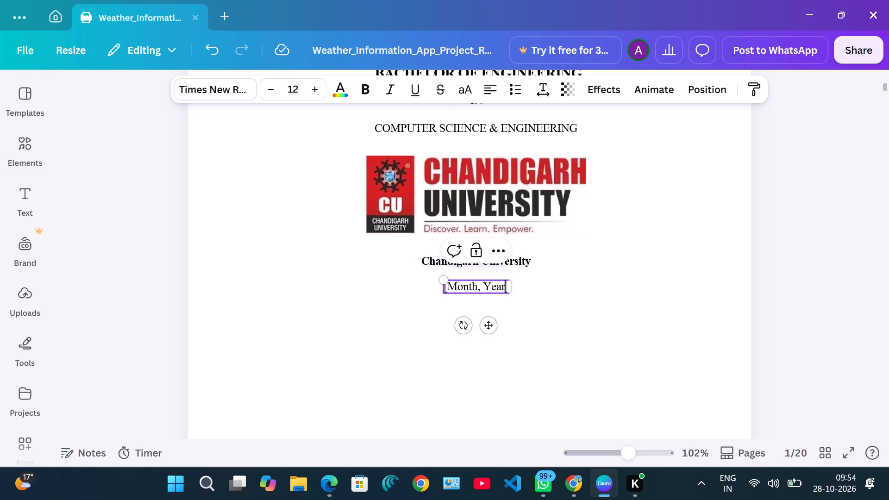
pyautogui.press('BackSpace')
pyautogui.press('BackSpace')
pyautogui.press('BackSpace')
pyautogui.press('BackSpace')
pyautogui.press('BackSpace')
pyautogui.press('BackSpace')
pyautogui.press('BackSpace')
pyautogui.press('BackSpace')
pyautogui.press('BackSpace')
pyautogui.press('BackSpace')
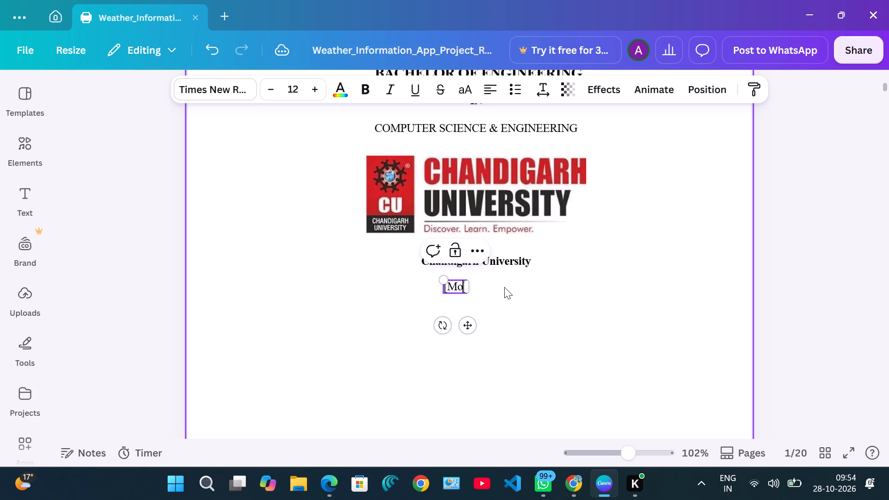
pyautogui.press('BackSpace')
pyautogui.press('BackSpace')
pyautogui.press('BackSpace')
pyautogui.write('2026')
pyautogui.click(820, 203)
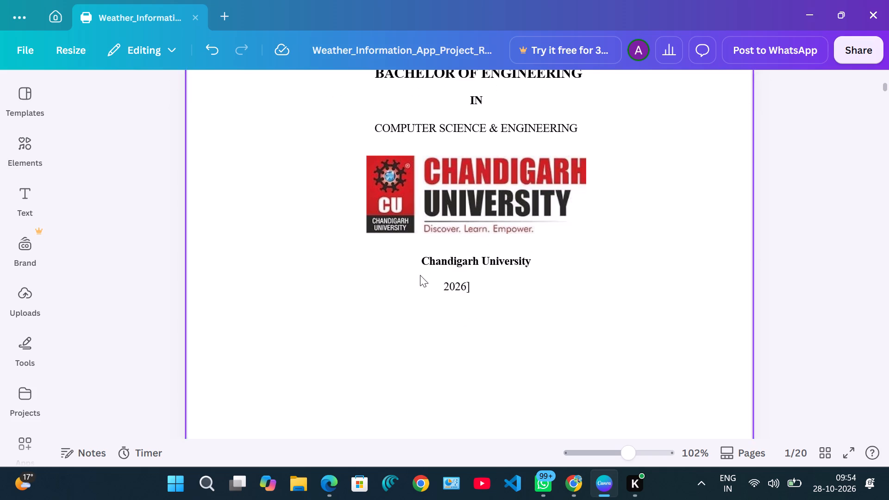
pyautogui.doubleClick(463, 288)
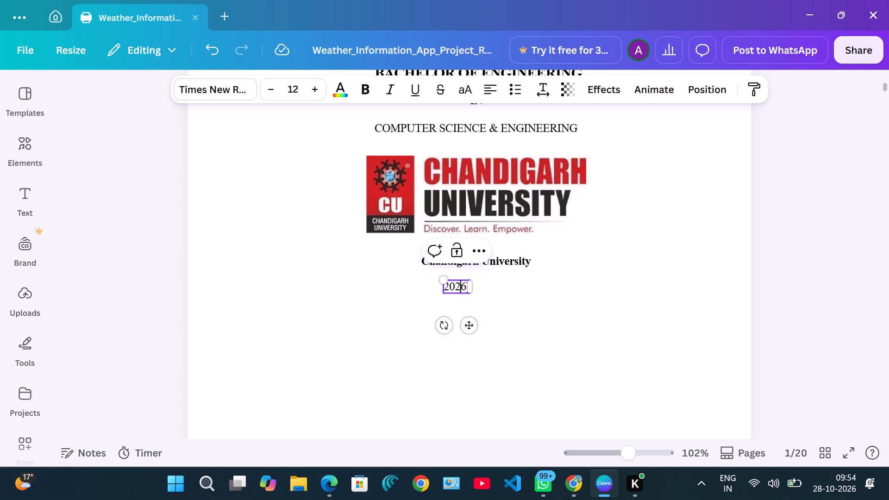
pyautogui.press('Right')
pyautogui.press('Right')
pyautogui.press('BackSpace')
pyautogui.click(627, 303)
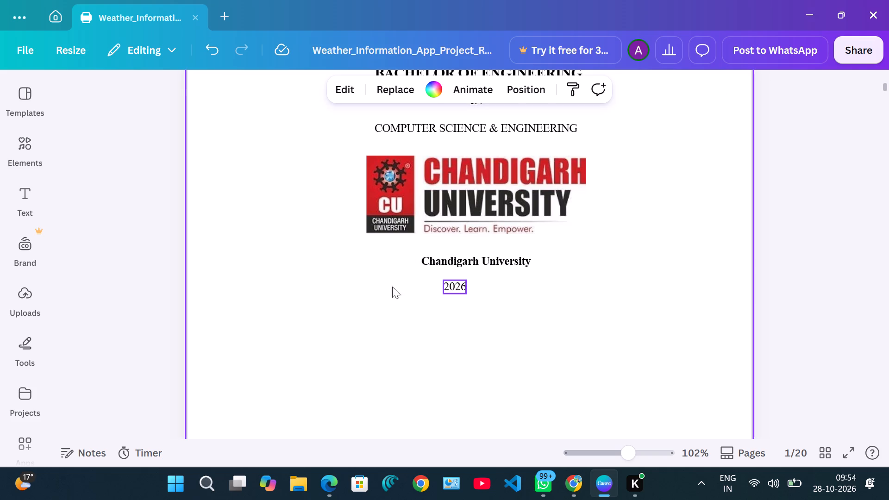
# Center the 2026 text beneath the Chandigarh University line.
pyautogui.moveTo(462, 291); pyautogui.dragTo(485, 288)
pyautogui.click(808, 238)
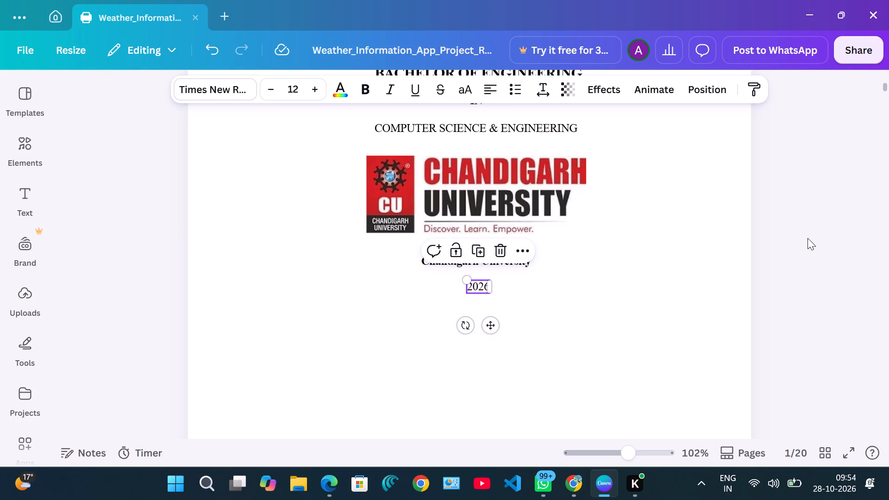
# Shift the 2026 line, the Chandigarh University line and the university logo slightly lower on the cover page.
pyautogui.scroll(-4, 807, 237)
pyautogui.scroll(4, 800, 244)
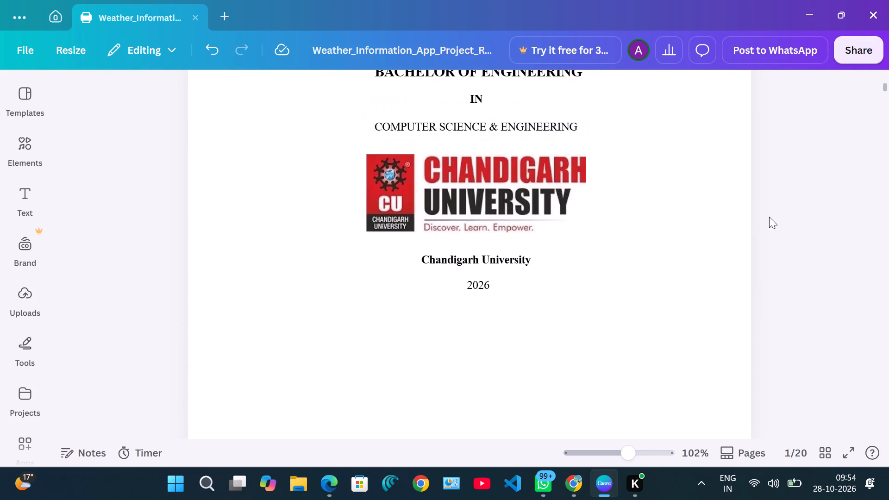
pyautogui.scroll(6, 766, 239)
pyautogui.scroll(-2, 753, 248)
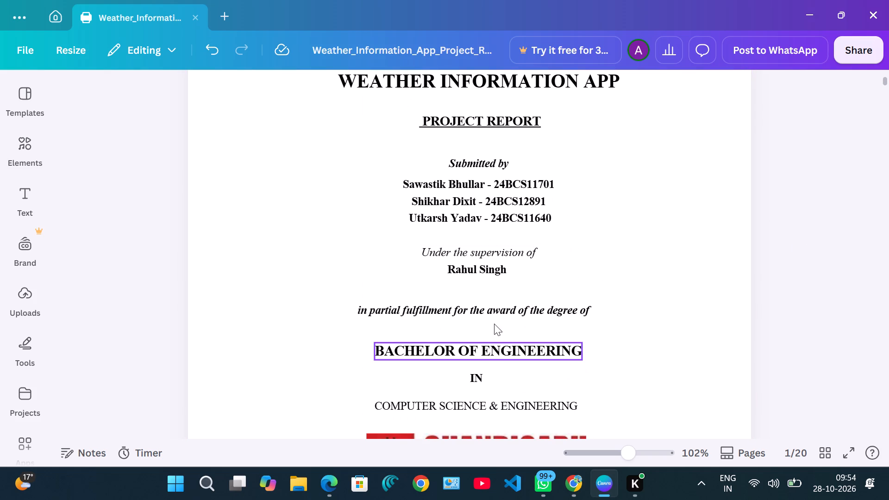
pyautogui.scroll(-3, 488, 392)
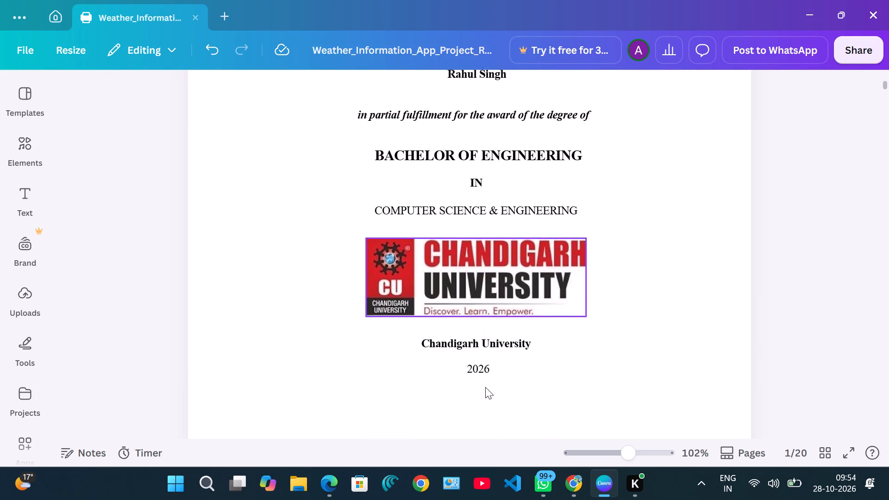
pyautogui.moveTo(483, 355); pyautogui.dragTo(483, 368)
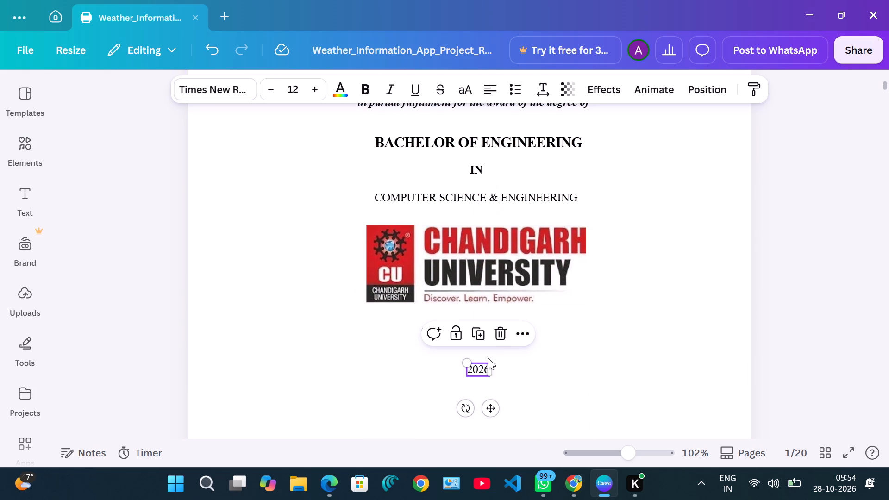
pyautogui.click(565, 344)
pyautogui.moveTo(518, 332); pyautogui.dragTo(518, 340)
pyautogui.click(531, 274)
pyautogui.moveTo(531, 274); pyautogui.dragTo(532, 287)
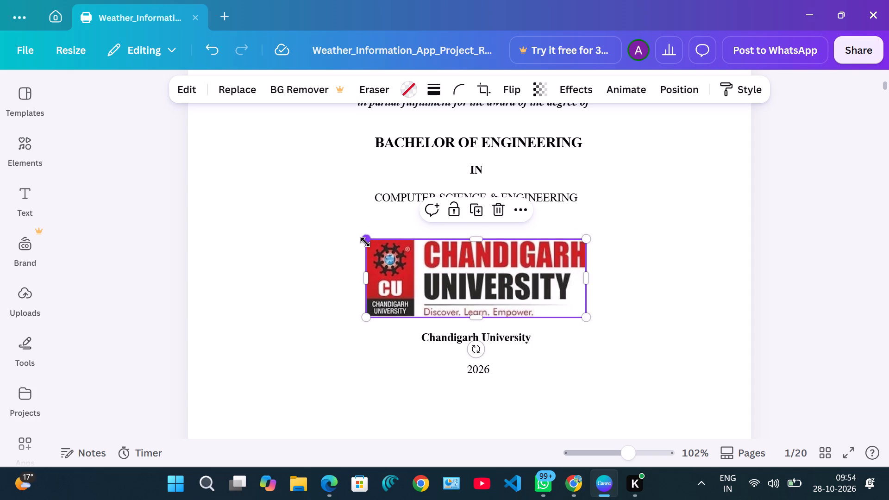
# Enlarge the university logo on the cover page and recenter it between the department line and the university name.
pyautogui.moveTo(365, 242); pyautogui.dragTo(344, 221)
pyautogui.click(816, 269)
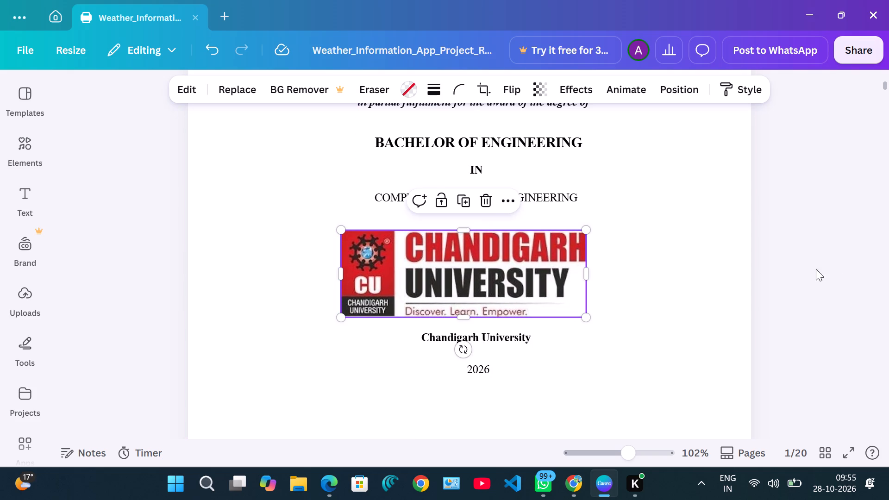
pyautogui.moveTo(524, 278); pyautogui.dragTo(530, 275)
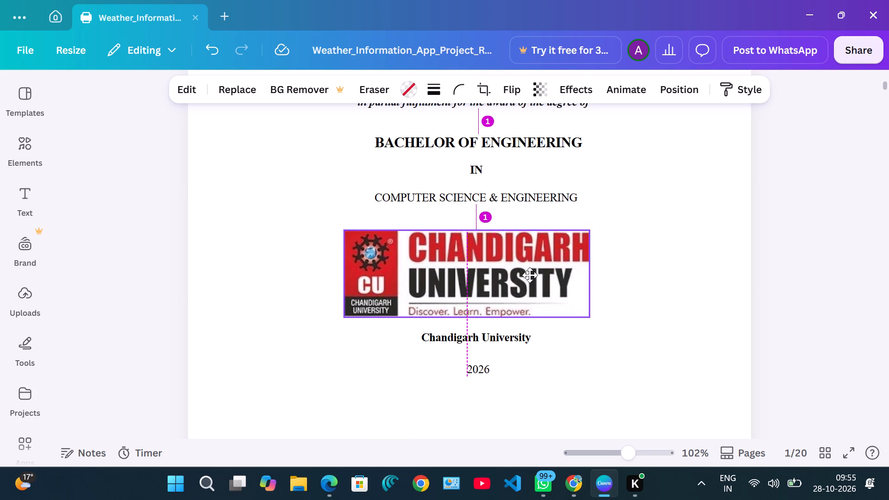
pyautogui.moveTo(530, 275); pyautogui.dragTo(532, 276)
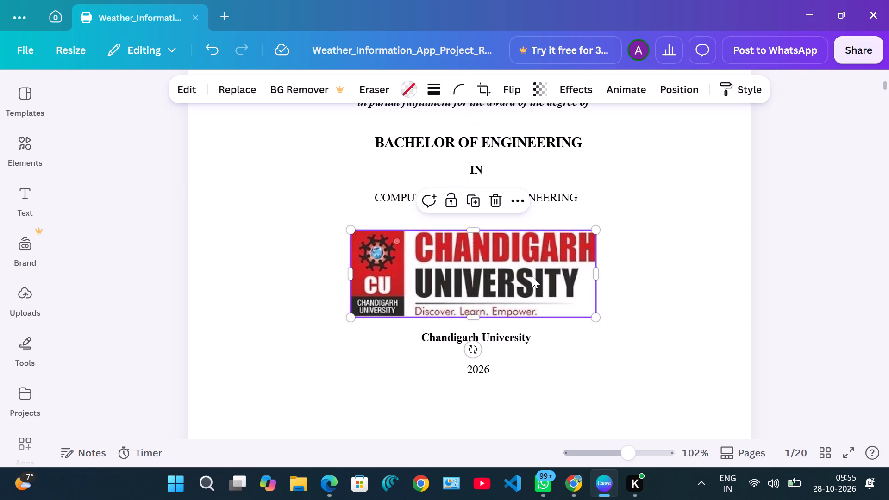
pyautogui.click(812, 265)
# Review the upper part of the cover page, including the WEATHER INFORMATION APP title's formatting.
pyautogui.scroll(4, 812, 265)
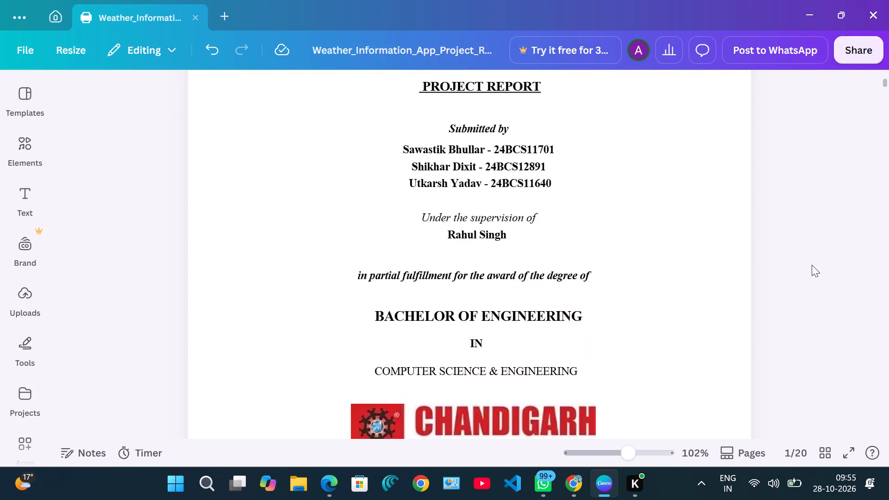
pyautogui.scroll(3, 812, 265)
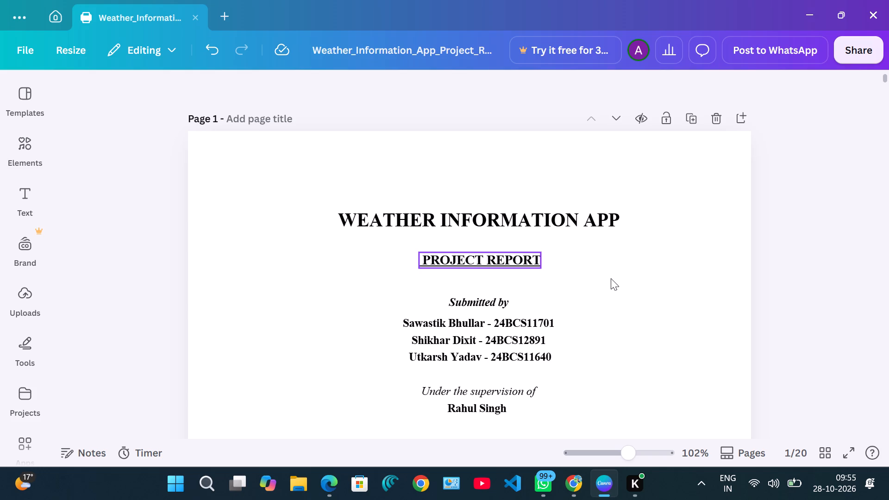
pyautogui.scroll(-2, 610, 273)
pyautogui.scroll(2, 610, 273)
pyautogui.click(481, 211)
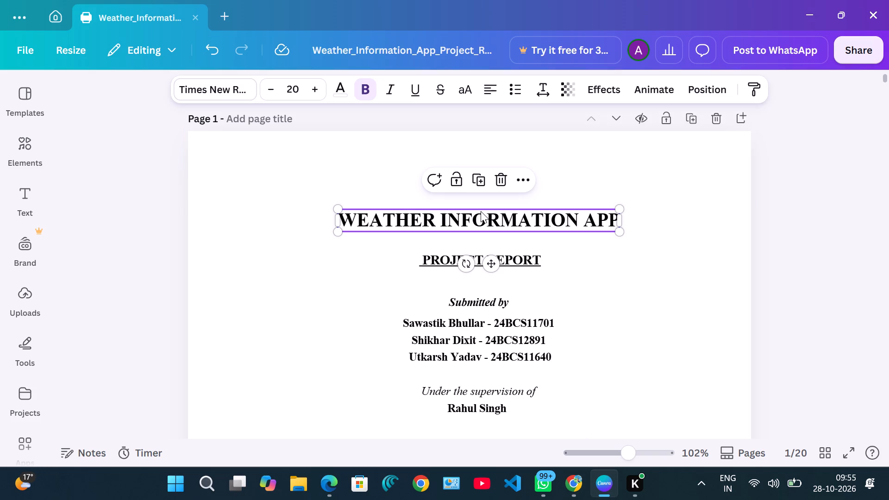
pyautogui.click(885, 190)
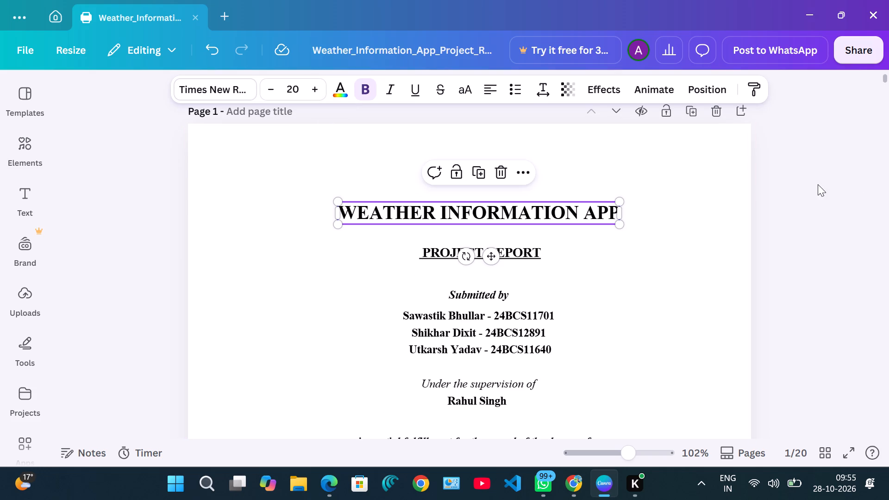
pyautogui.click(812, 192)
pyautogui.scroll(-3, 812, 192)
pyautogui.scroll(2, 812, 192)
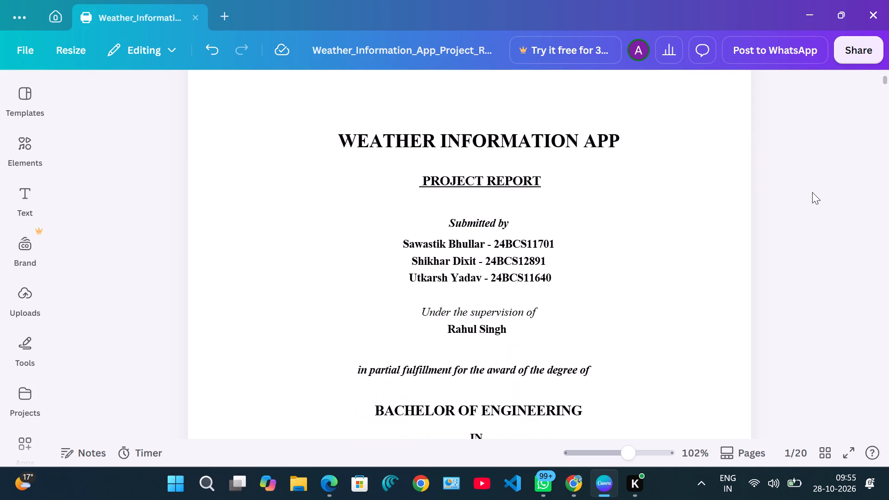
# Switch to Microsoft Edge and check the CodeChef Assessment Report for the CU - B1 - S5 - PBLJ - 2026 cohort.
pyautogui.click(328, 499)
pyautogui.scroll(-4, 358, 269)
pyautogui.scroll(4, 358, 269)
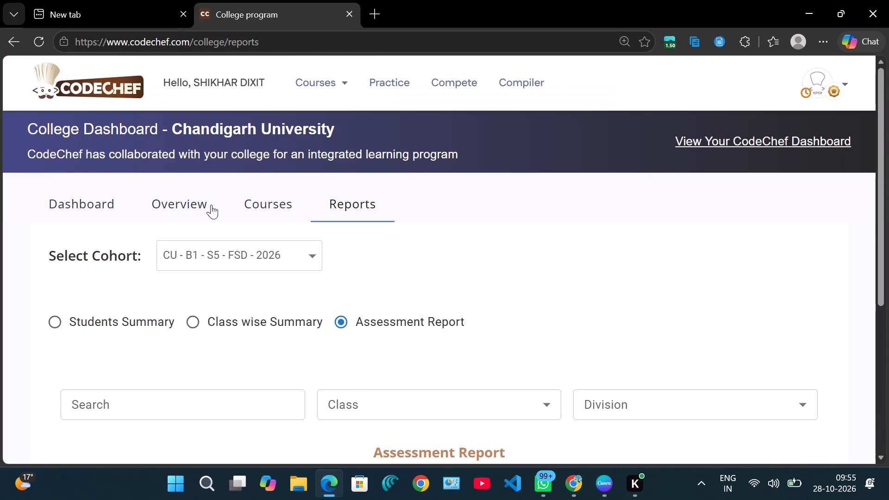
pyautogui.click(302, 266)
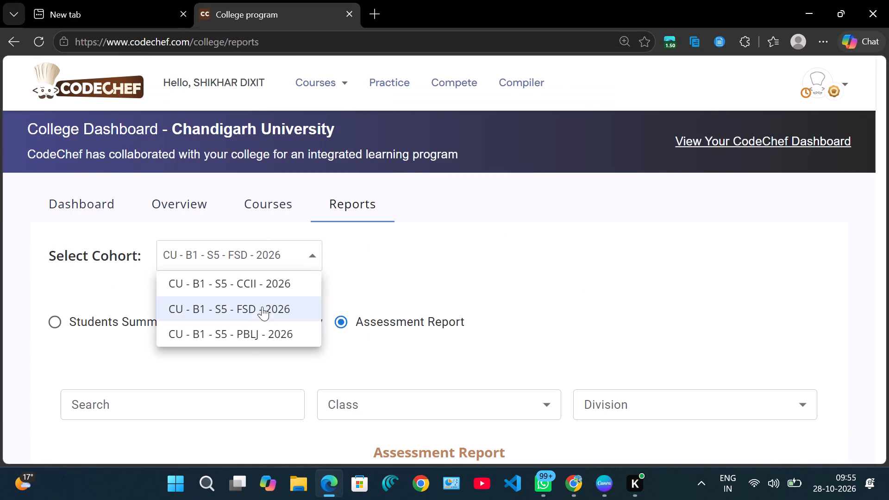
pyautogui.click(250, 331)
pyautogui.scroll(-2, 495, 293)
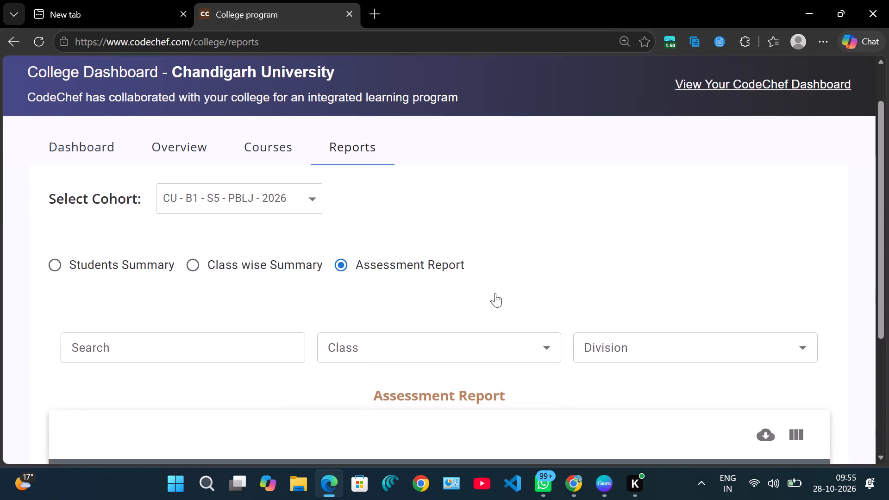
pyautogui.scroll(-1, 495, 293)
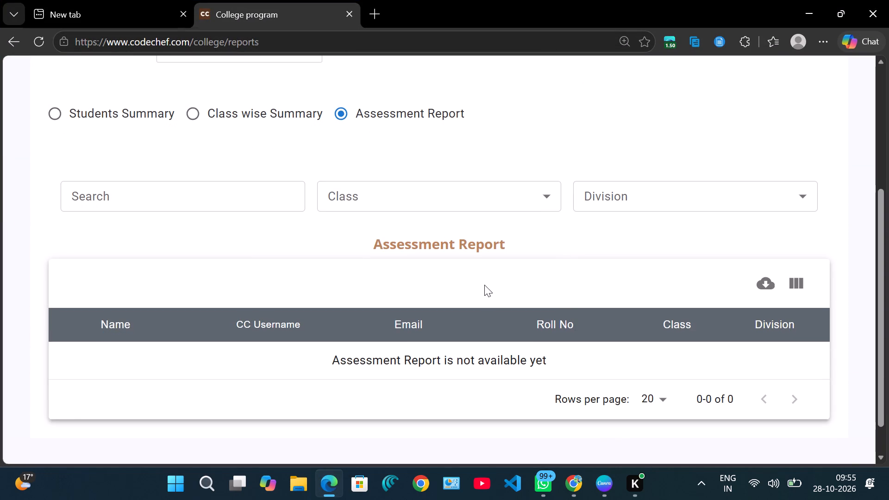
pyautogui.scroll(3, 484, 285)
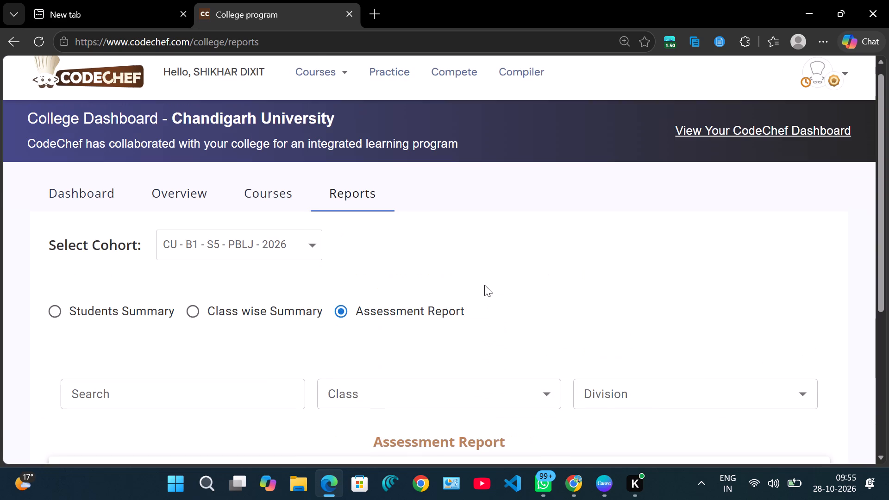
pyautogui.scroll(5, 484, 285)
pyautogui.scroll(-4, 484, 285)
pyautogui.scroll(4, 484, 285)
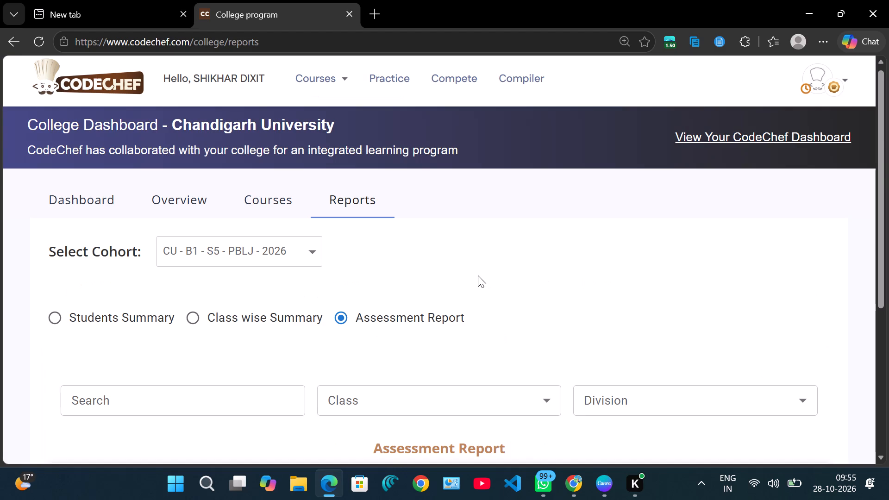
pyautogui.scroll(-3, 478, 275)
pyautogui.scroll(4, 213, 211)
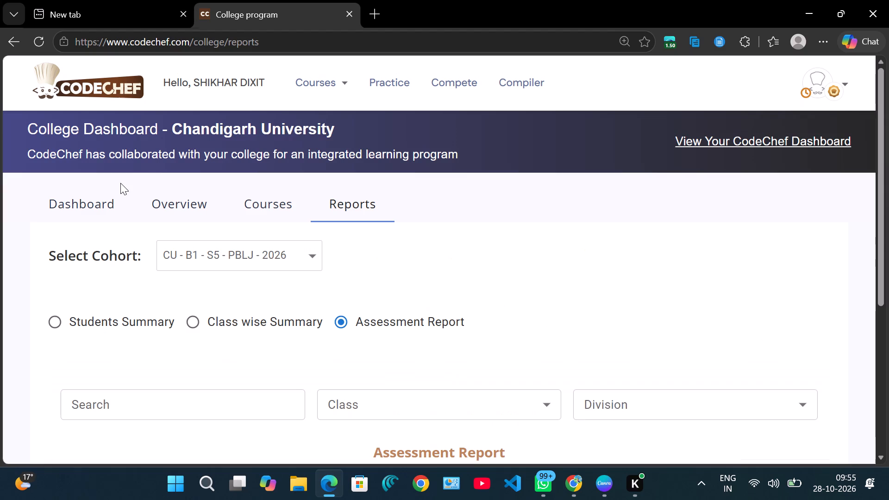
# Reload the CodeChef college reports page and check the Assessment Report for the CU - B1 - S5 - PBLJ - 2026 cohort again.
pyautogui.click(38, 35)
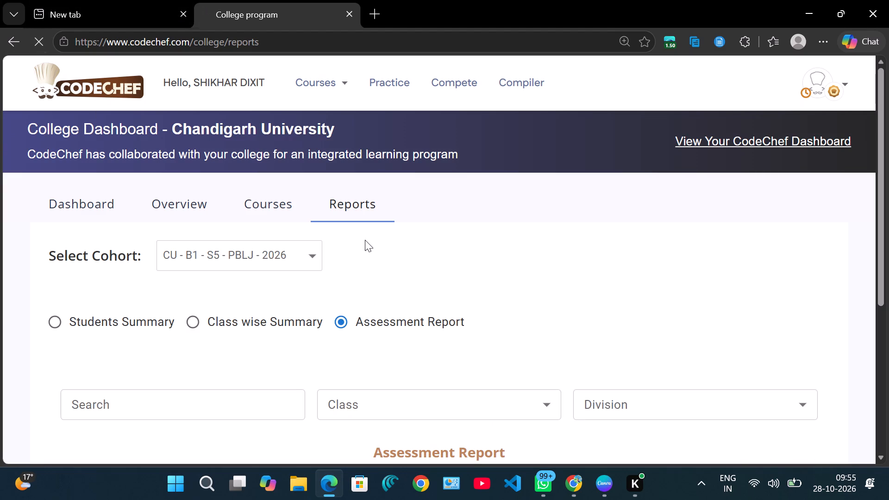
pyautogui.scroll(-3, 456, 271)
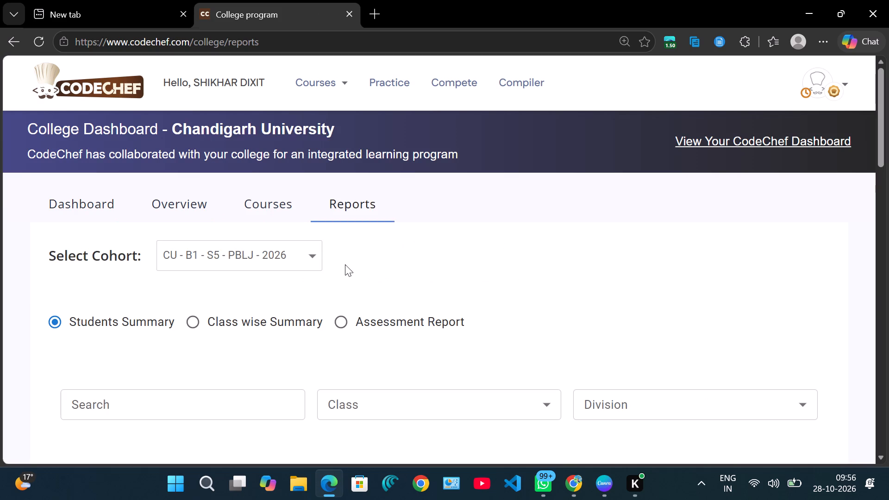
pyautogui.scroll(-6, 322, 263)
pyautogui.scroll(5, 357, 277)
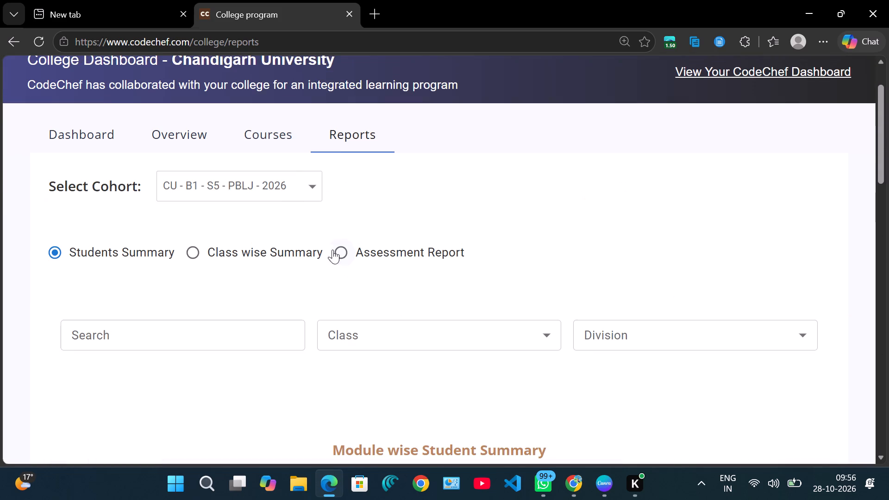
pyautogui.click(338, 251)
pyautogui.scroll(-4, 521, 310)
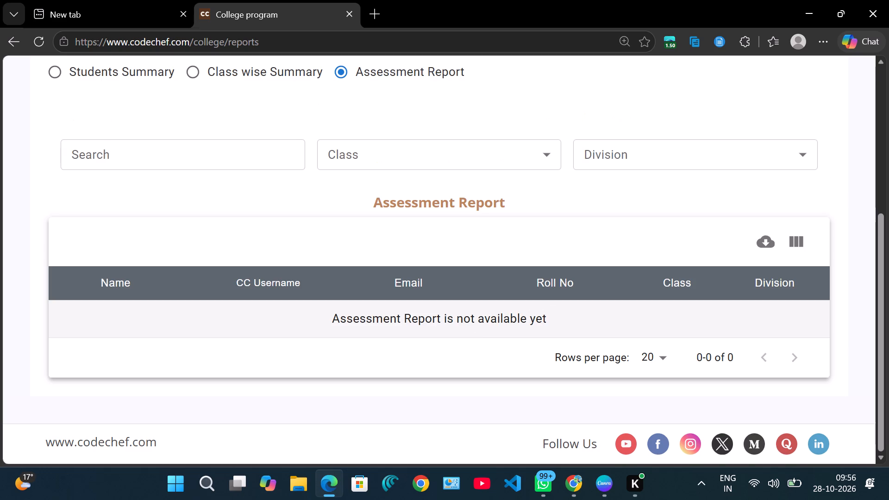
pyautogui.scroll(2, 488, 308)
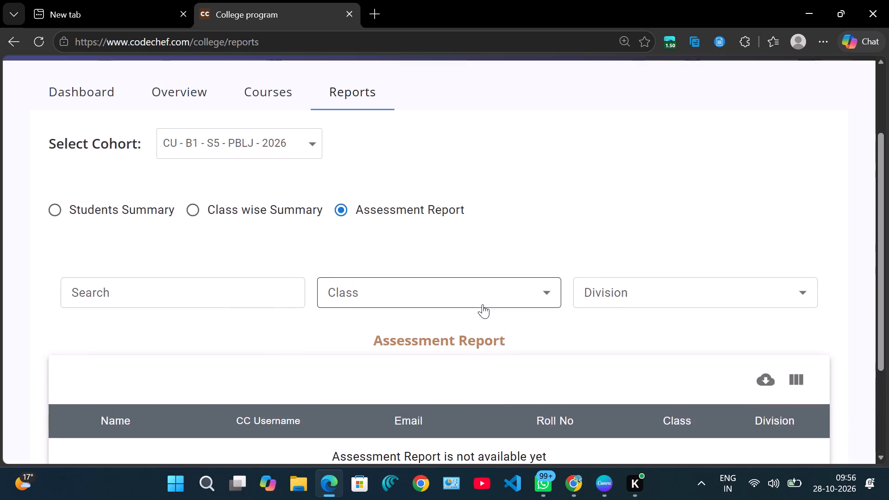
pyautogui.scroll(2, 479, 304)
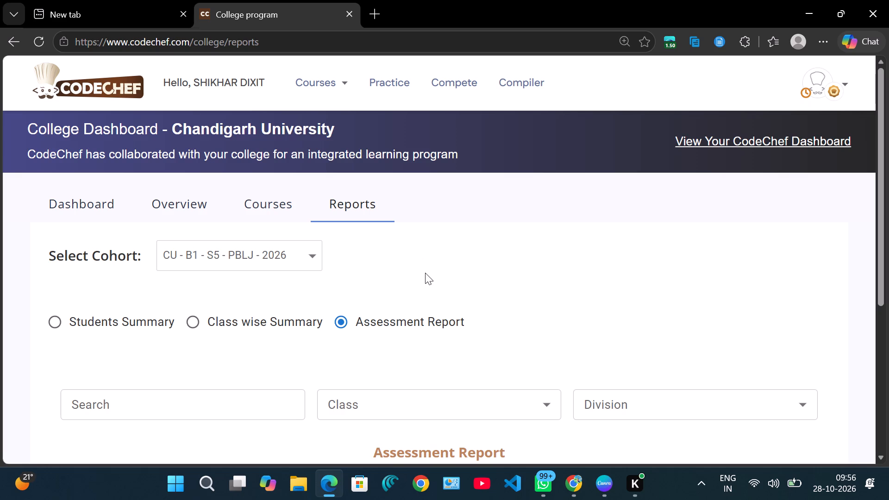
pyautogui.scroll(3, 425, 273)
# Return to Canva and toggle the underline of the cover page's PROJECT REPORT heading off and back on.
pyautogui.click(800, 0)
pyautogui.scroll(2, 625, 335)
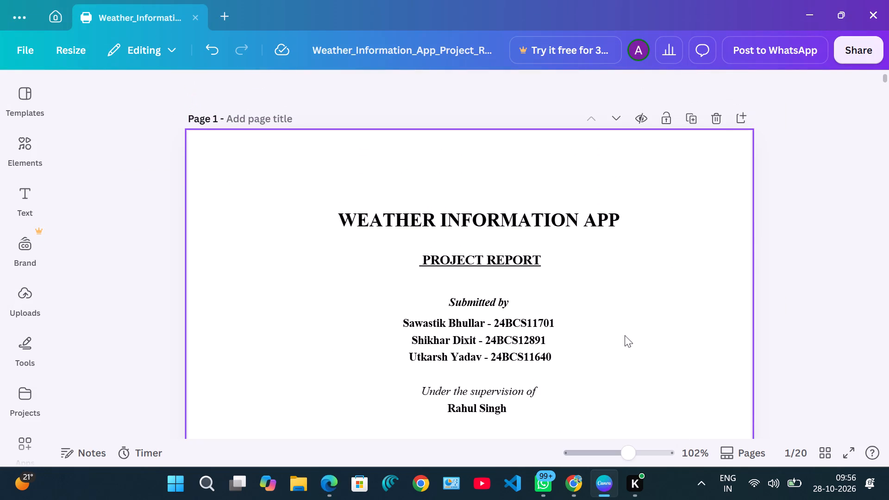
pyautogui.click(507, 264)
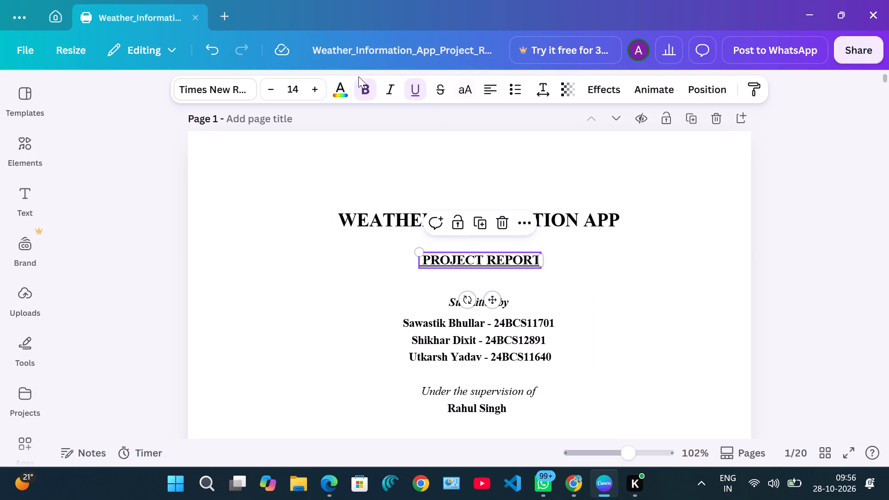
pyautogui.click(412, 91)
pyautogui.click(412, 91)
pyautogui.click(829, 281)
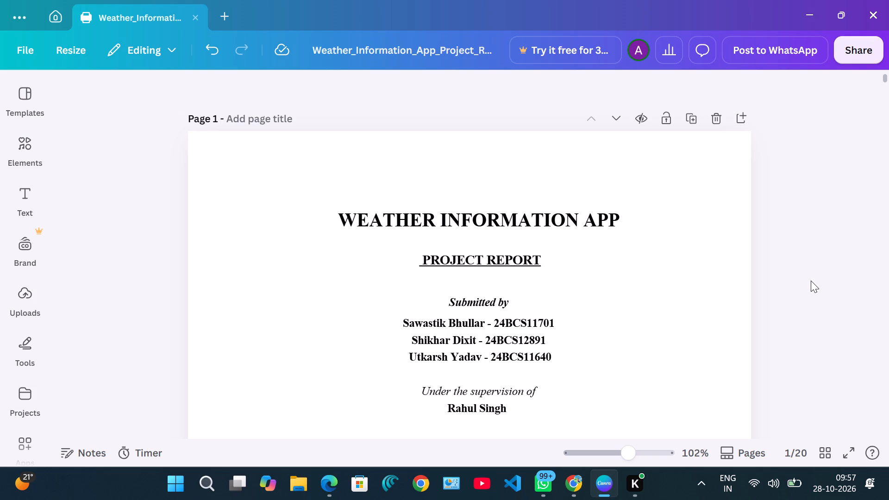
# Review the cover page's layout from the submission details down to the university logo, Chandigarh University line and year.
pyautogui.scroll(-2, 778, 233)
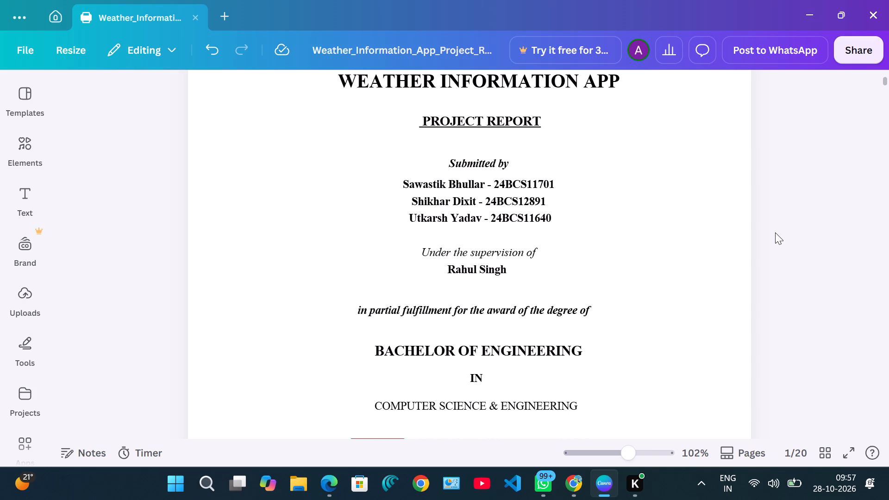
pyautogui.scroll(-7, 791, 240)
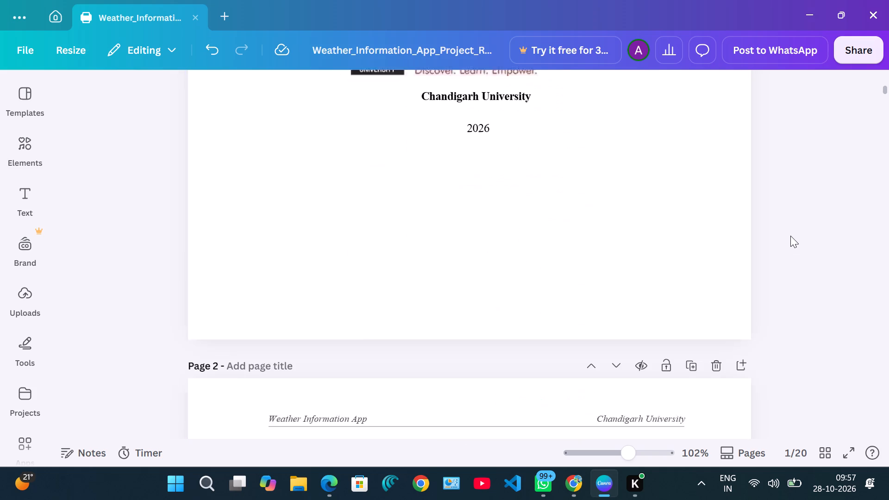
pyautogui.scroll(4, 790, 236)
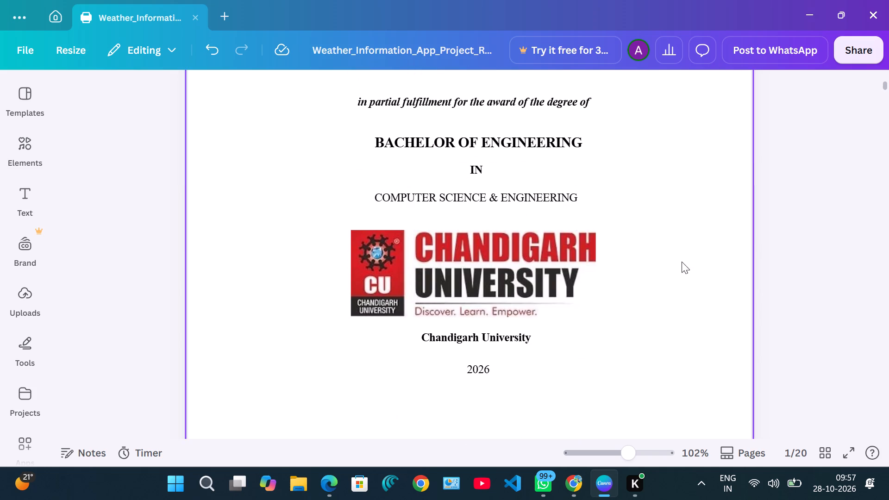
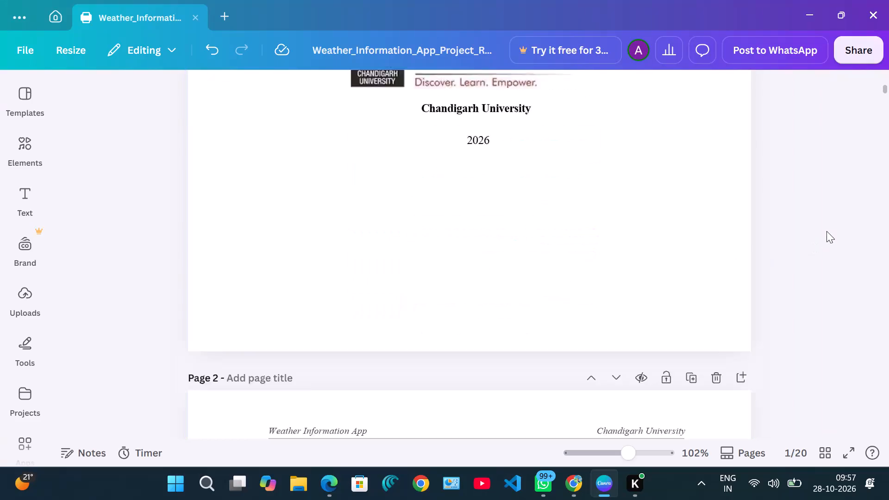
# Review the Bonafide Certificate and Declaration pages for placeholder details that need filling in.
pyautogui.scroll(-4, 826, 226)
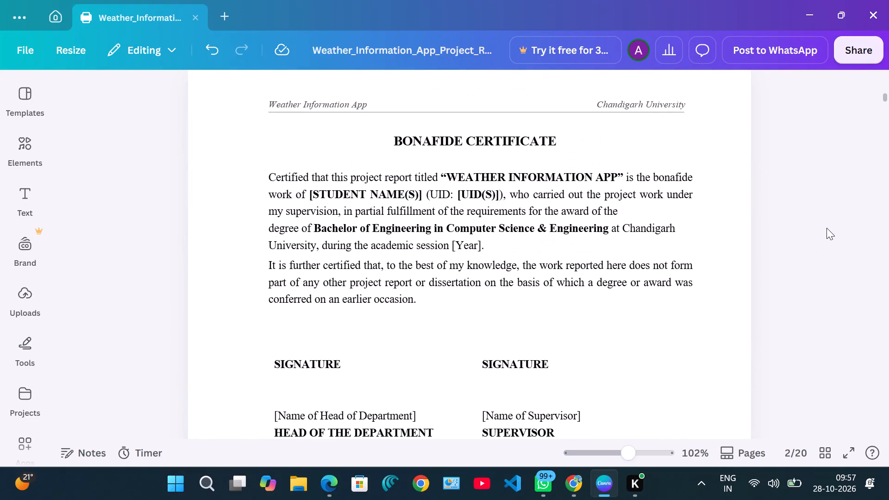
pyautogui.scroll(-4, 808, 228)
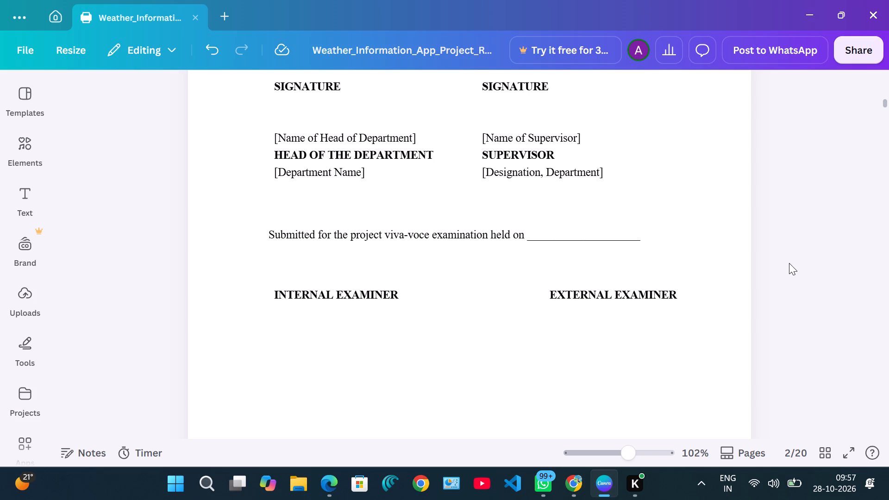
pyautogui.scroll(2, 696, 245)
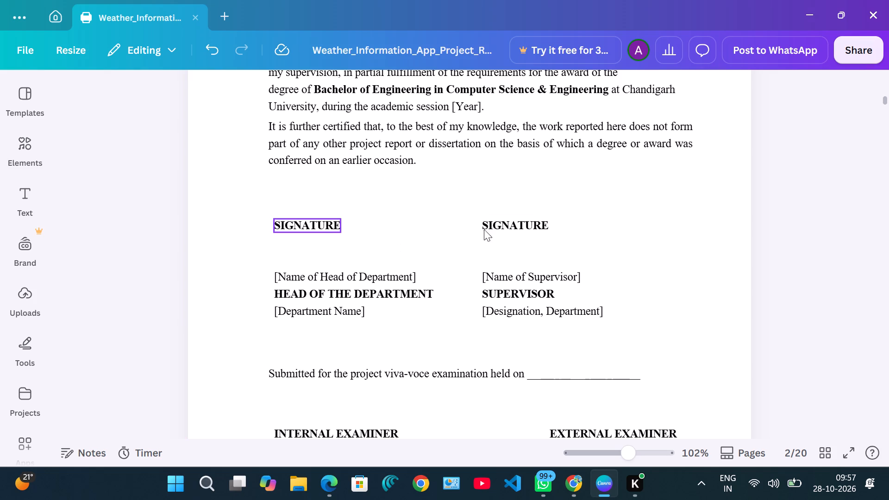
pyautogui.scroll(2, 607, 263)
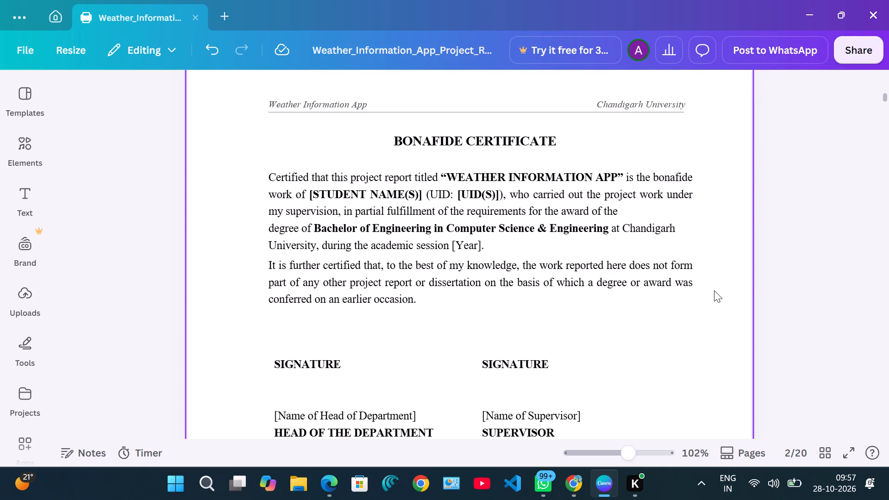
pyautogui.scroll(-7, 778, 312)
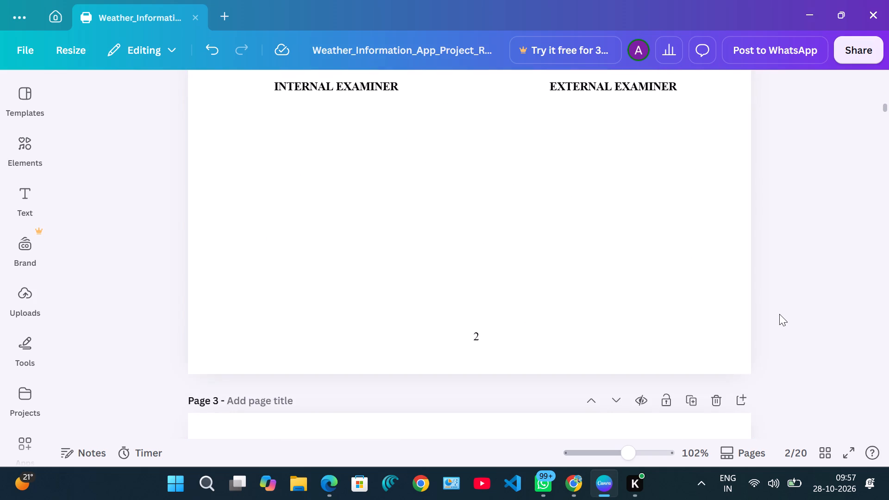
pyautogui.scroll(-9, 779, 313)
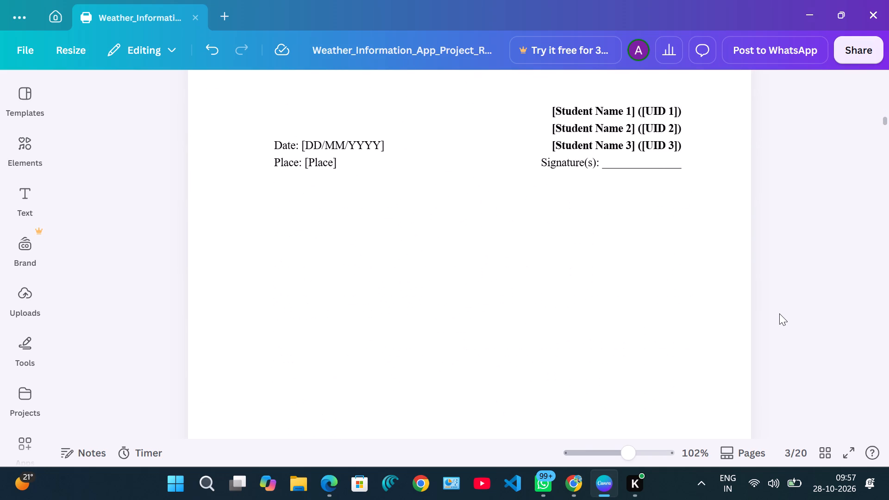
pyautogui.scroll(-6, 779, 313)
pyautogui.scroll(10, 779, 313)
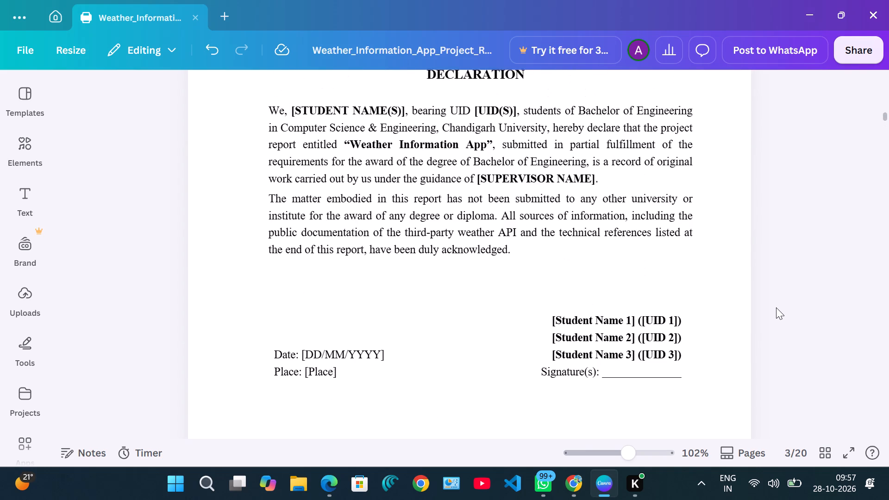
pyautogui.scroll(13, 776, 307)
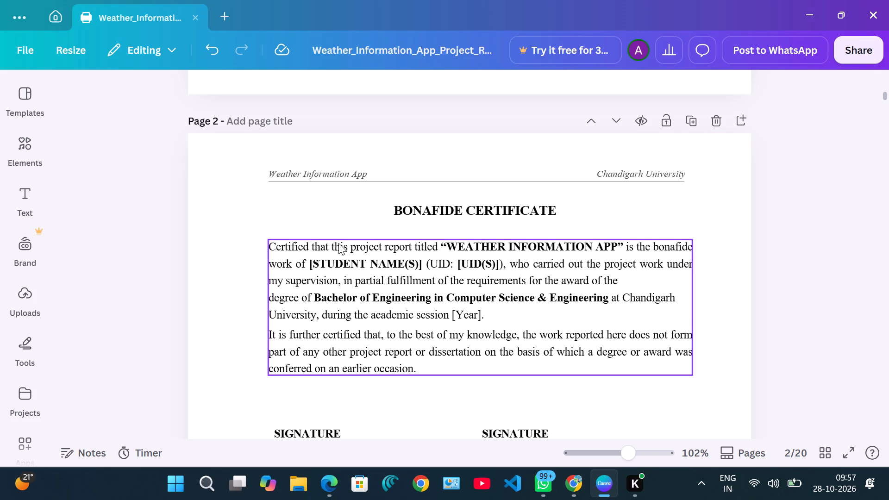
# Replace the student name and UID placeholders in the Bonafide Certificate's first paragraph with the three students' names.
pyautogui.click(424, 263)
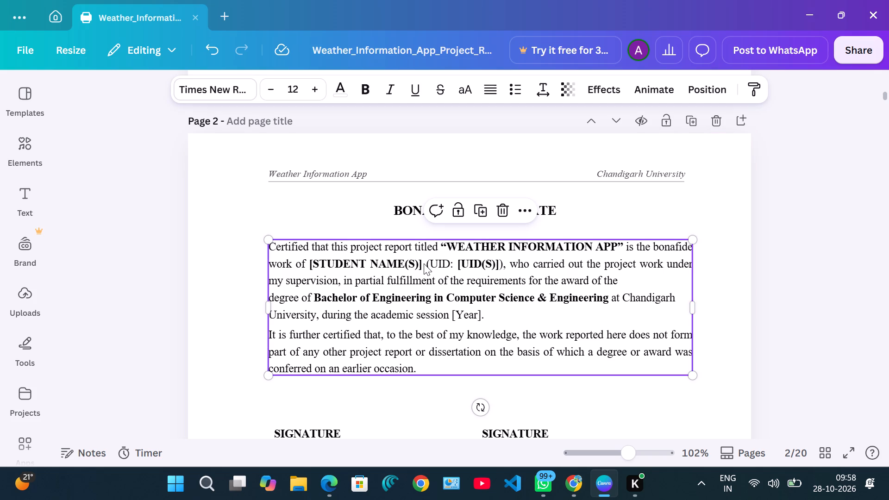
pyautogui.click(503, 269)
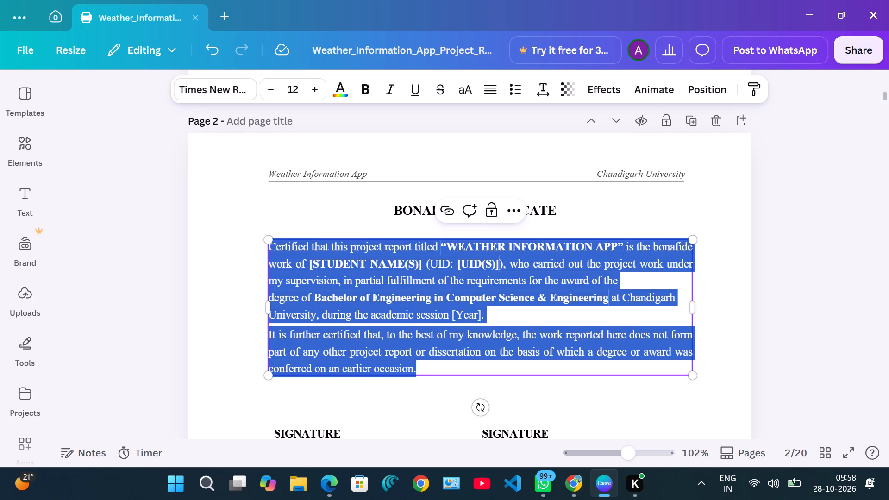
pyautogui.click(503, 269)
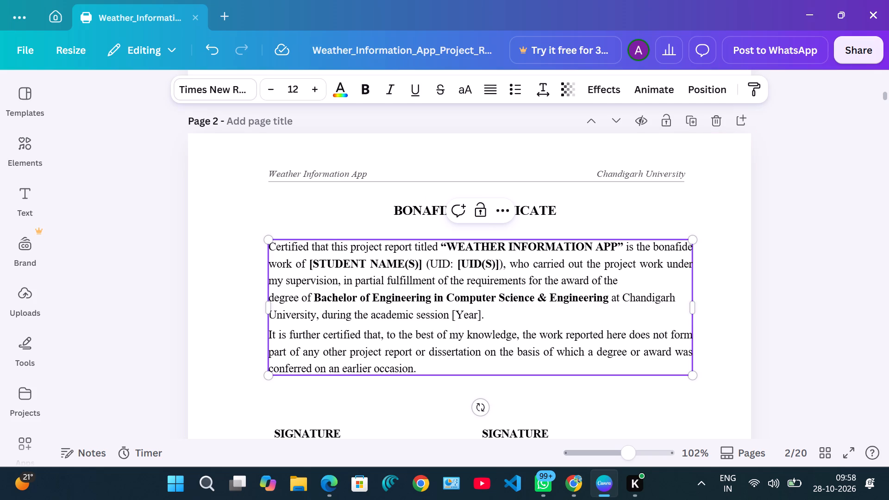
pyautogui.press('BackSpace')
pyautogui.press('BackSpace')
pyautogui.press('BackSpace')
pyautogui.press('BackSpace')
pyautogui.press('BackSpace')
pyautogui.press('BackSpace')
pyautogui.press('BackSpace')
pyautogui.press('BackSpace')
pyautogui.press('BackSpace')
pyautogui.press('BackSpace')
pyautogui.press('BackSpace')
pyautogui.press('BackSpace')
pyautogui.press('BackSpace')
pyautogui.press('BackSpace')
pyautogui.press('BackSpace')
pyautogui.press('BackSpace')
pyautogui.press('BackSpace')
pyautogui.press('BackSpace')
pyautogui.press('BackSpace')
pyautogui.press('BackSpace')
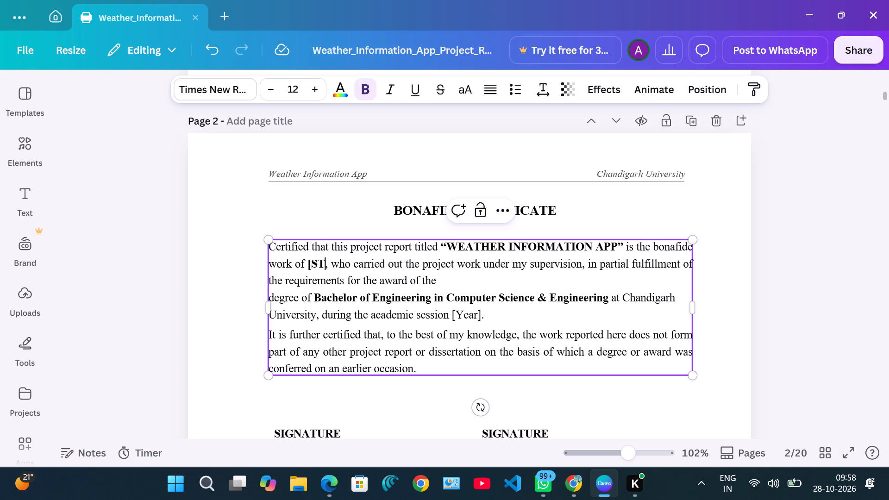
pyautogui.press('BackSpace')
pyautogui.press('BackSpace')
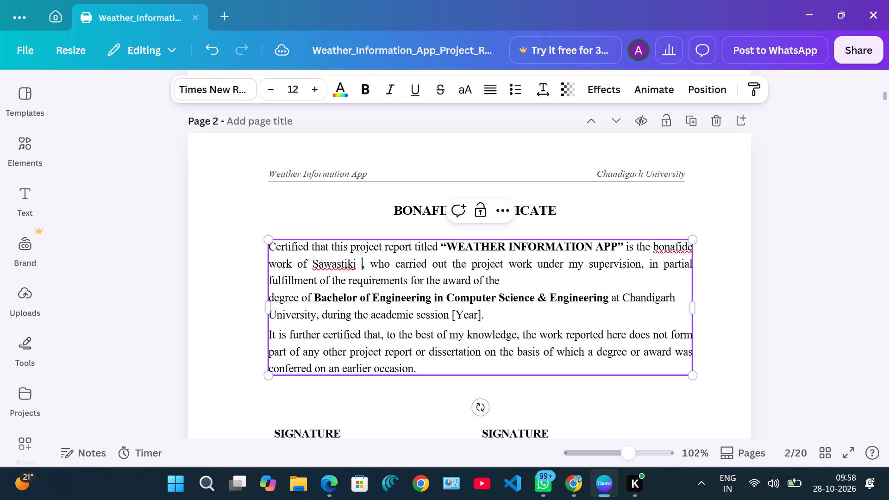
pyautogui.press('BackSpace')
pyautogui.press('BackSpace')
pyautogui.press('b')
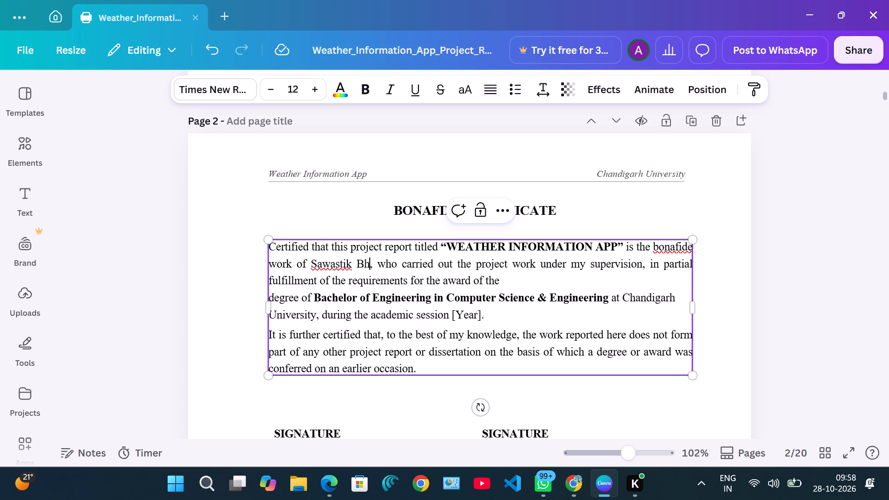
pyautogui.press('BackSpace')
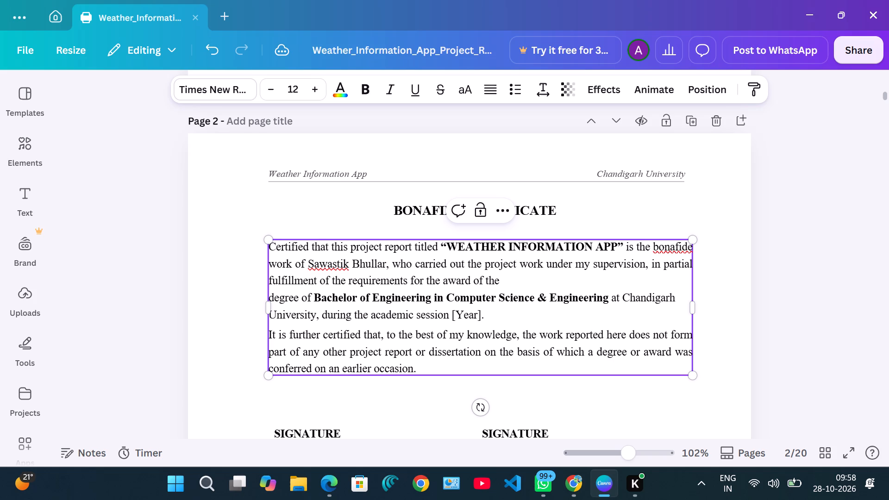
pyautogui.write(',')
pyautogui.press('space')
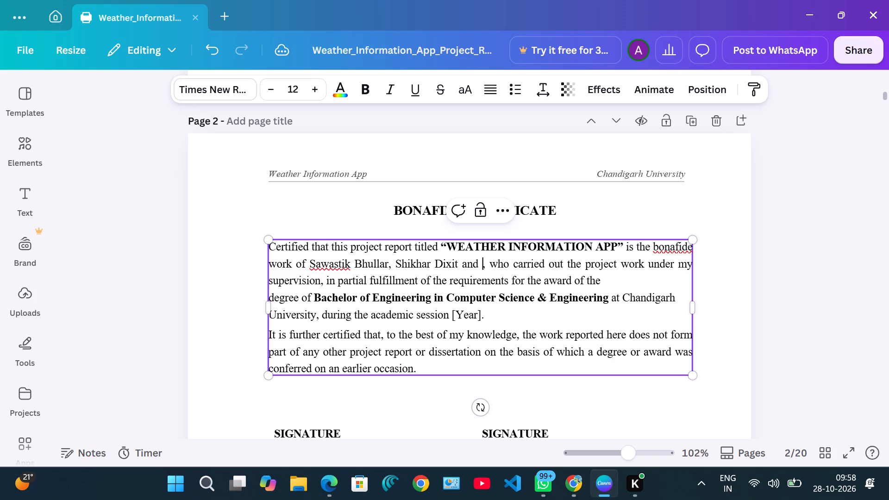
pyautogui.write('tkarsh')
pyautogui.press('space')
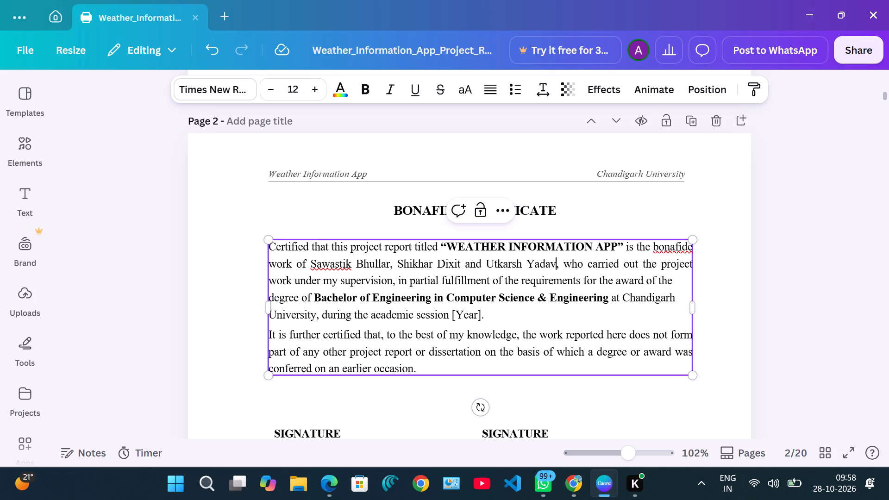
# Replace the [Year] placeholder in the Bonafide Certificate text with the academic session 2026-27.
pyautogui.click(478, 314)
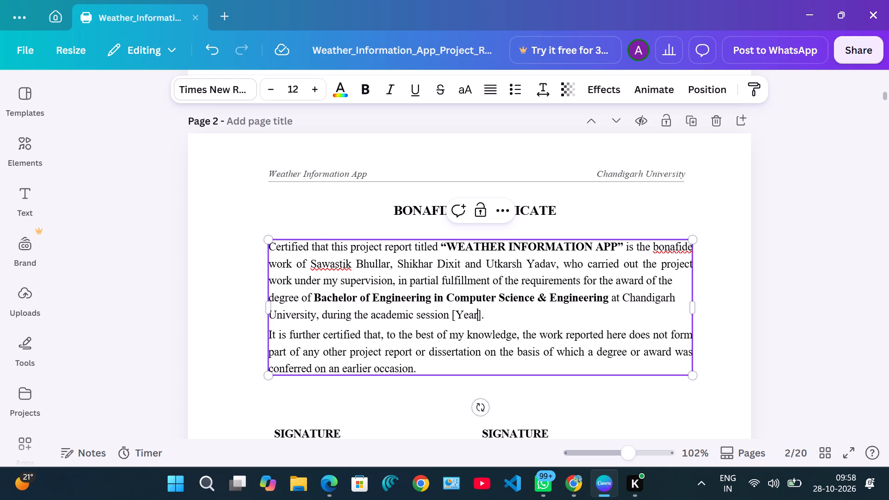
pyautogui.click(480, 316)
pyautogui.press('BackSpace')
pyautogui.press('BackSpace')
pyautogui.press('BackSpace')
pyautogui.press('BackSpace')
pyautogui.press('BackSpace')
pyautogui.press('BackSpace')
pyautogui.write('20')
pyautogui.press('2')
pyautogui.press('6')
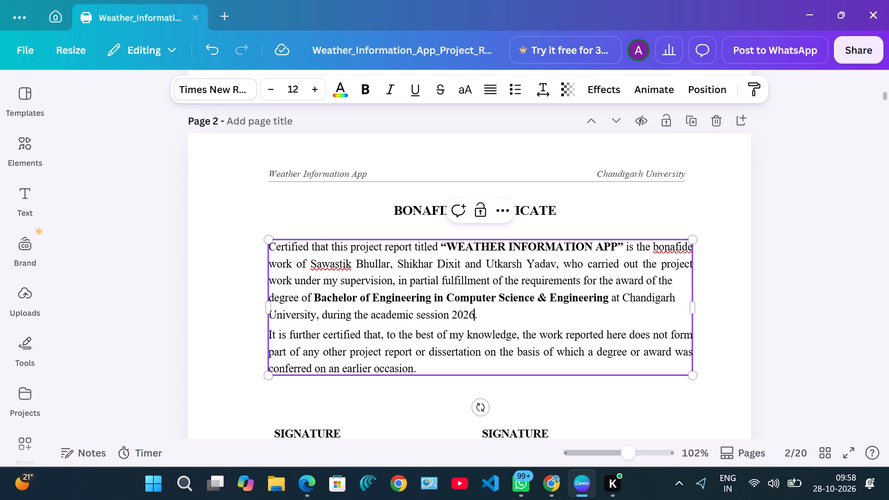
pyautogui.press('-')
pyautogui.write('27')
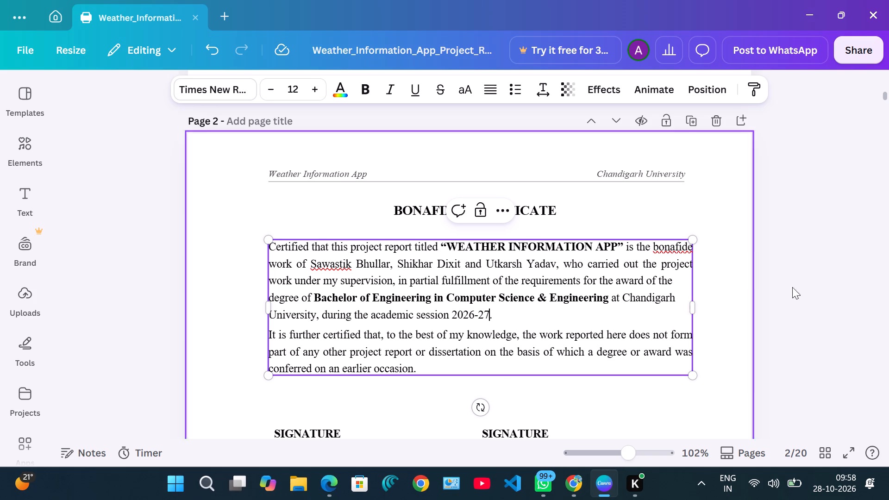
pyautogui.click(803, 260)
# Delete the Head of the Department's SIGNATURE label and name block from the Bonafide Certificate page.
pyautogui.scroll(-1, 801, 256)
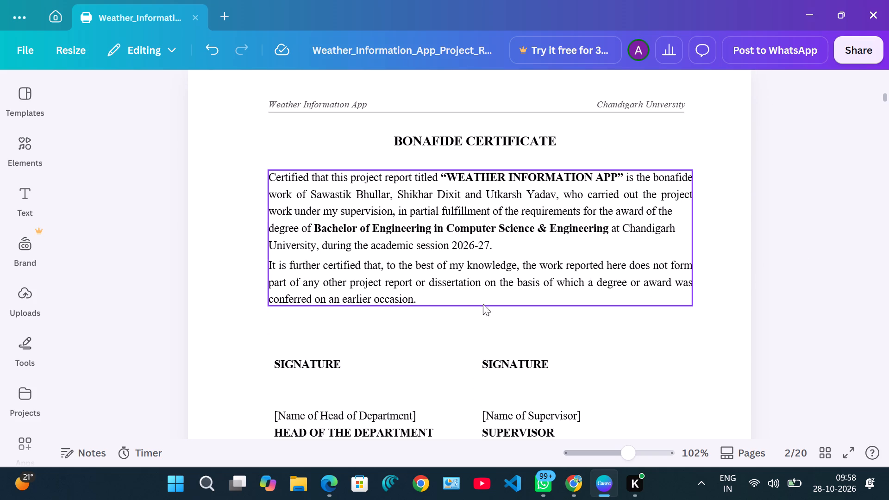
pyautogui.scroll(-3, 737, 306)
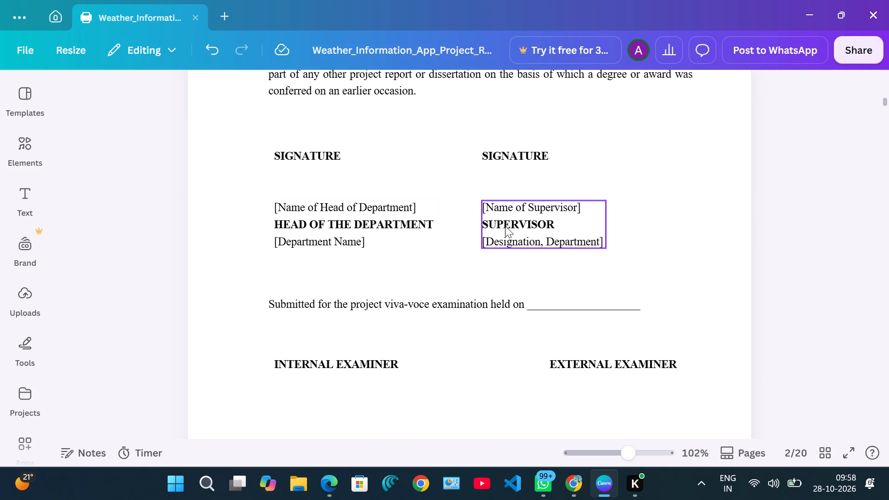
pyautogui.click(328, 161)
pyautogui.click(333, 187)
pyautogui.click(339, 226)
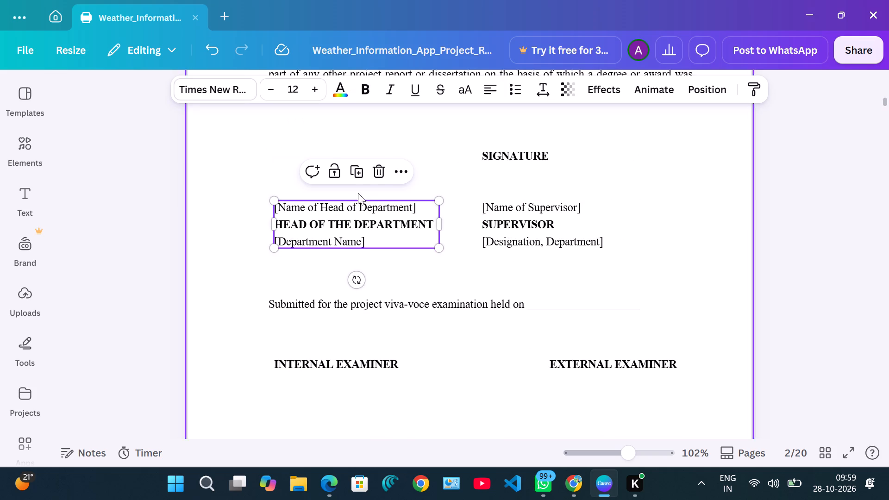
pyautogui.click(378, 177)
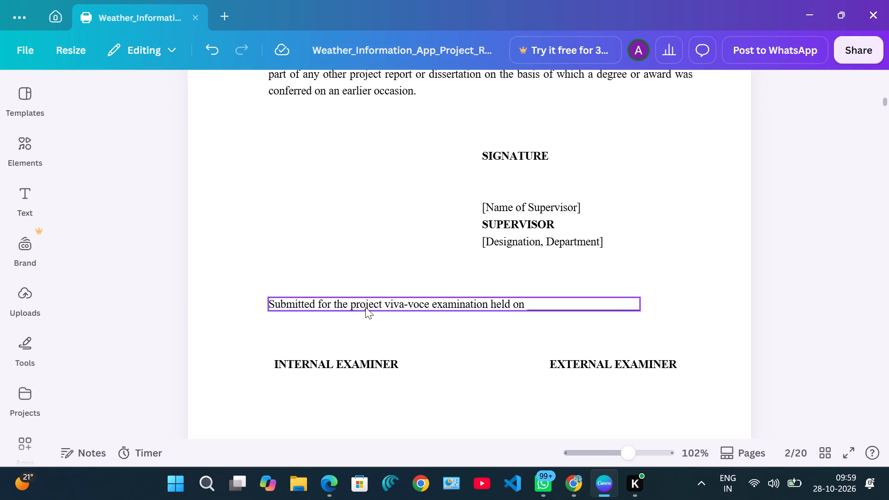
# Delete the INTERNAL EXAMINER and EXTERNAL EXAMINER labels from the bottom of the Bonafide Certificate page.
pyautogui.scroll(-1, 365, 307)
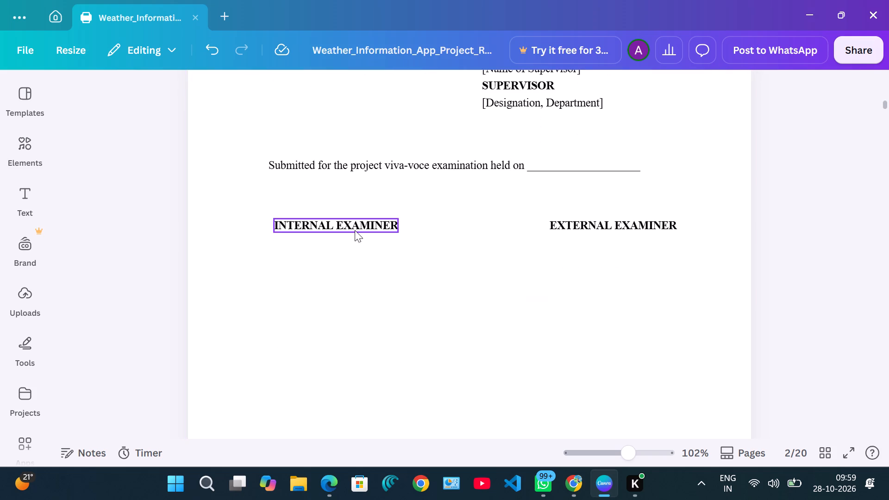
pyautogui.click(355, 230)
pyautogui.click(364, 187)
pyautogui.click(562, 230)
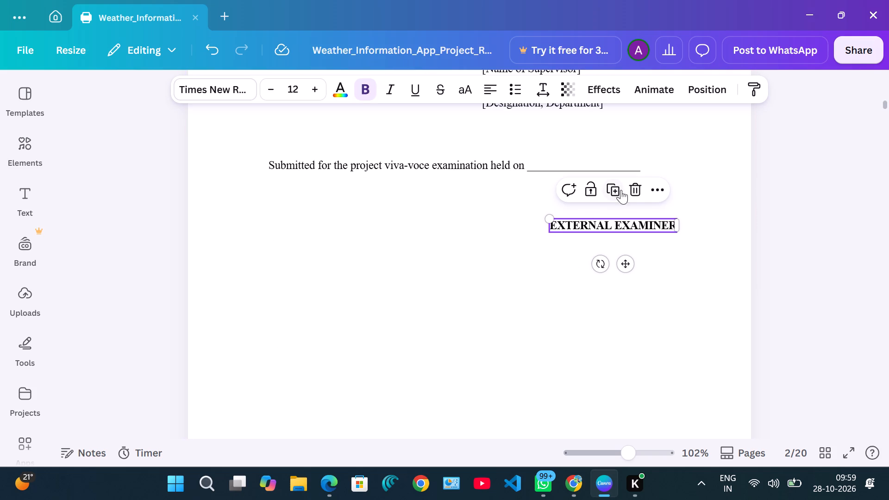
pyautogui.click(631, 186)
# Replace the [Name of Supervisor] placeholder in the Bonafide Certificate's signature block with the supervisor's name, prefixed with Er.
pyautogui.scroll(2, 535, 277)
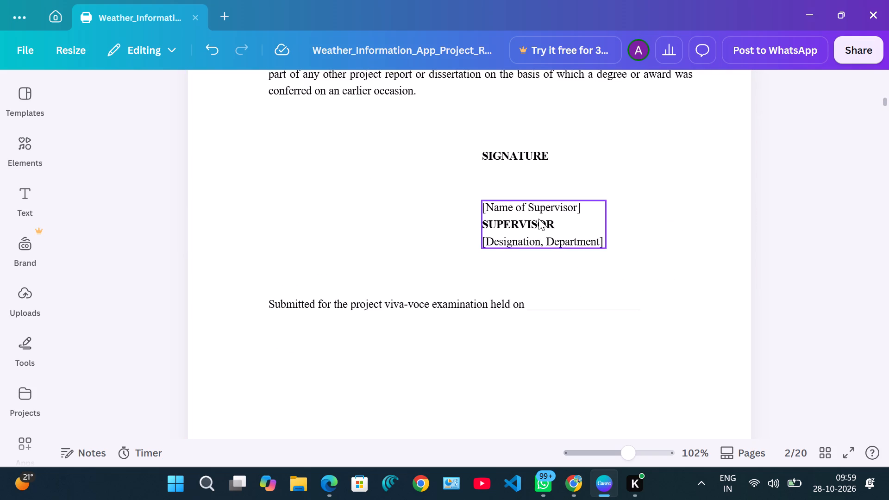
pyautogui.scroll(1, 538, 219)
pyautogui.click(532, 361)
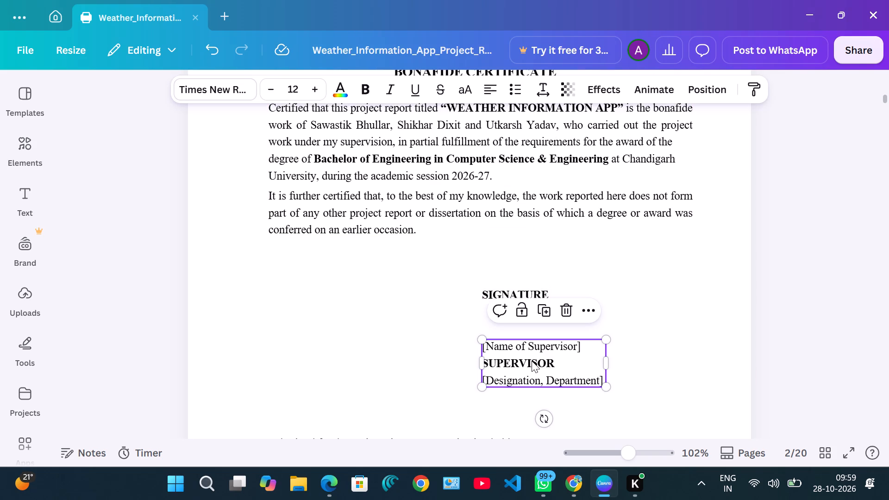
pyautogui.click(579, 349)
pyautogui.click(579, 349)
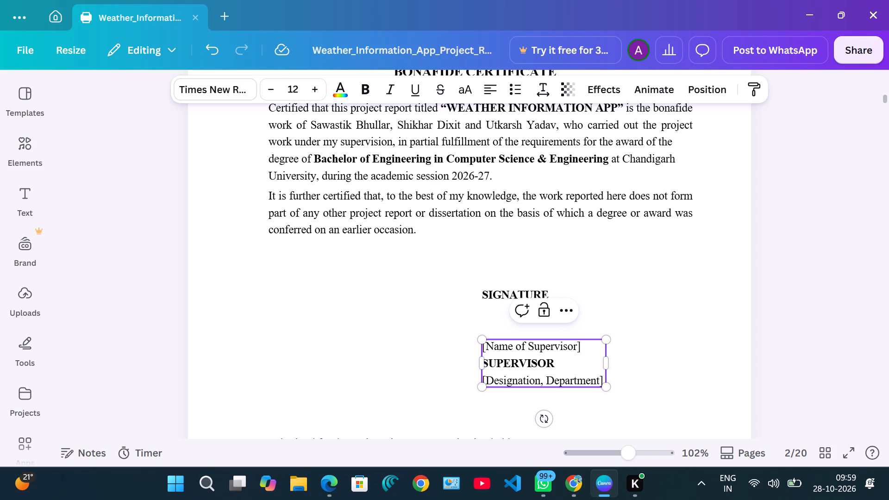
pyautogui.press('BackSpace')
pyautogui.press('BackSpace')
pyautogui.press('BackSpace')
pyautogui.press('BackSpace')
pyautogui.press('BackSpace')
pyautogui.press('BackSpace')
pyautogui.press('BackSpace')
pyautogui.press('BackSpace')
pyautogui.press('BackSpace')
pyautogui.press('BackSpace')
pyautogui.press('BackSpace')
pyautogui.press('BackSpace')
pyautogui.press('BackSpace')
pyautogui.press('BackSpace')
pyautogui.press('BackSpace')
pyautogui.press('BackSpace')
pyautogui.press('BackSpace')
pyautogui.press('BackSpace')
pyautogui.press('BackSpace')
pyautogui.press('BackSpace')
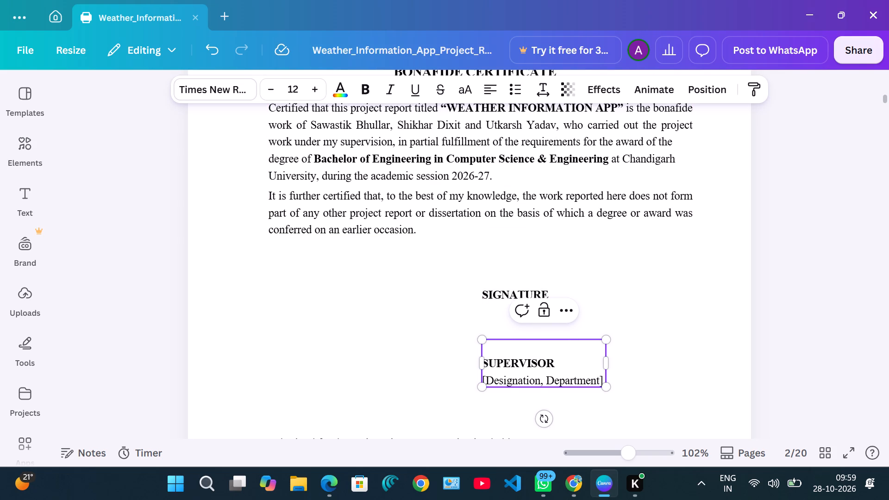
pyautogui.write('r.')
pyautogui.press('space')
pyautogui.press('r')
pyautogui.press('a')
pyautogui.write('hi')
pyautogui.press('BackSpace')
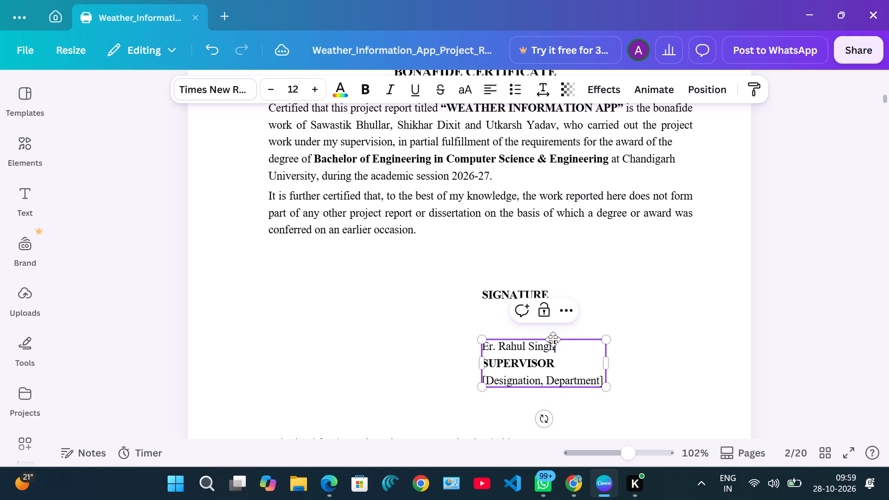
# Replace the [Designation, Department] placeholder under SUPERVISOR with Assistant Professor, CSE, without the square brackets.
pyautogui.click(601, 380)
pyautogui.press('BackSpace')
pyautogui.press('BackSpace')
pyautogui.press('BackSpace')
pyautogui.press('BackSpace')
pyautogui.press('BackSpace')
pyautogui.press('BackSpace')
pyautogui.press('BackSpace')
pyautogui.press('BackSpace')
pyautogui.press('BackSpace')
pyautogui.press('BackSpace')
pyautogui.press('BackSpace')
pyautogui.press('BackSpace')
pyautogui.press('BackSpace')
pyautogui.press('BackSpace')
pyautogui.press('BackSpace')
pyautogui.press('BackSpace')
pyautogui.press('BackSpace')
pyautogui.press('BackSpace')
pyautogui.press('BackSpace')
pyautogui.press('BackSpace')
pyautogui.press('BackSpace')
pyautogui.press('BackSpace')
pyautogui.press('BackSpace')
pyautogui.press('BackSpace')
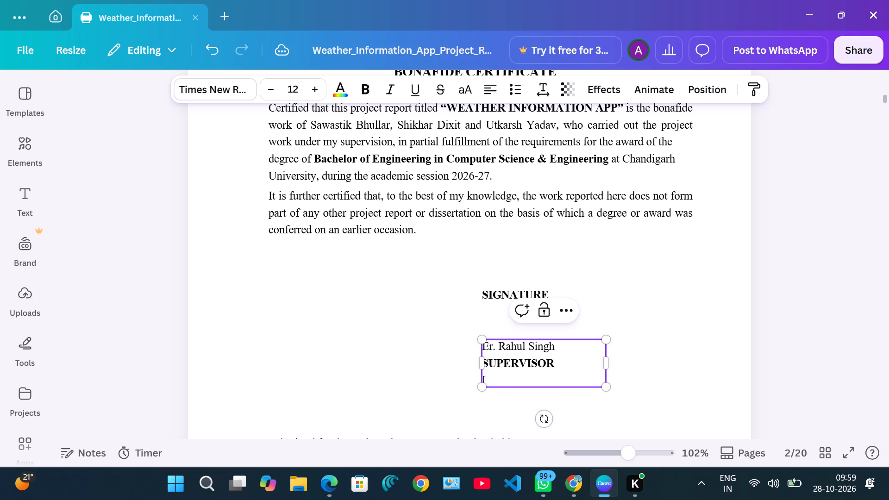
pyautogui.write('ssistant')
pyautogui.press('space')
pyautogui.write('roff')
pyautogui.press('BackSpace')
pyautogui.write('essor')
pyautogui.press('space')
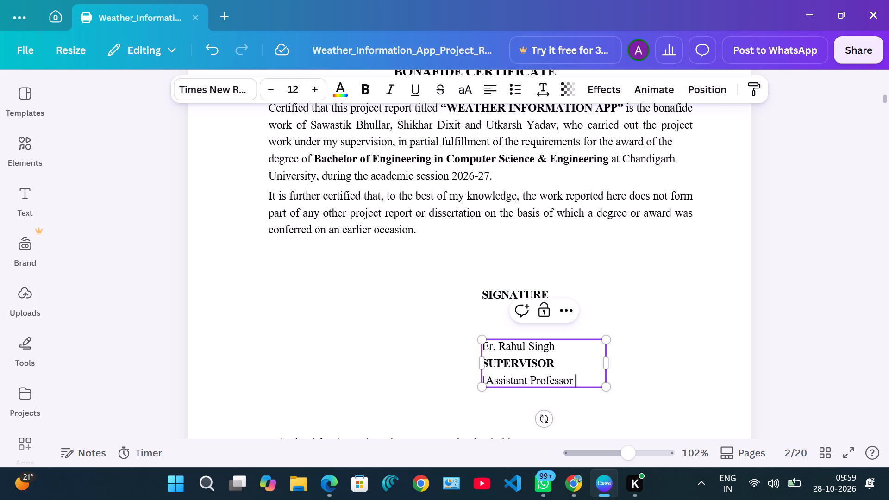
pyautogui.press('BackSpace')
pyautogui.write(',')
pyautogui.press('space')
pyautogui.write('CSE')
pyautogui.click(485, 378)
pyautogui.press('BackSpace')
pyautogui.click(784, 324)
# Make the supervisor's name line in the Bonafide Certificate's signature block bold.
pyautogui.doubleClick(556, 344)
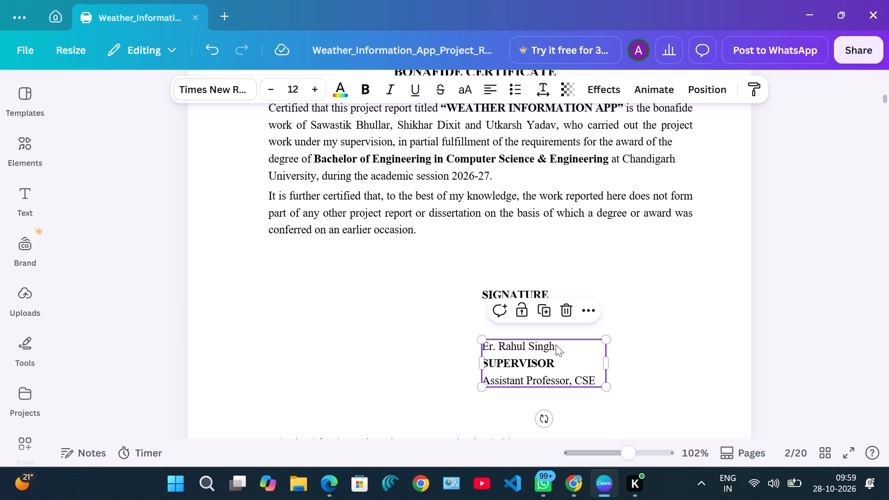
pyautogui.moveTo(556, 344); pyautogui.dragTo(490, 350)
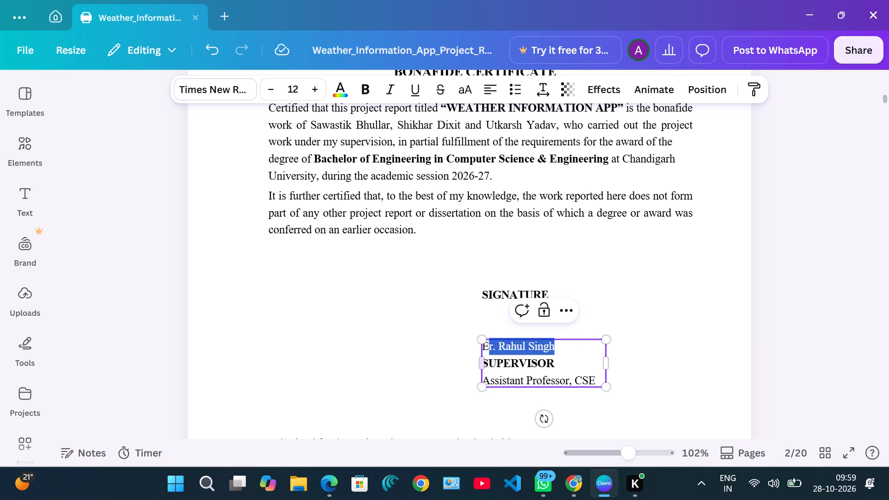
pyautogui.moveTo(490, 350); pyautogui.dragTo(481, 348)
pyautogui.click(363, 81)
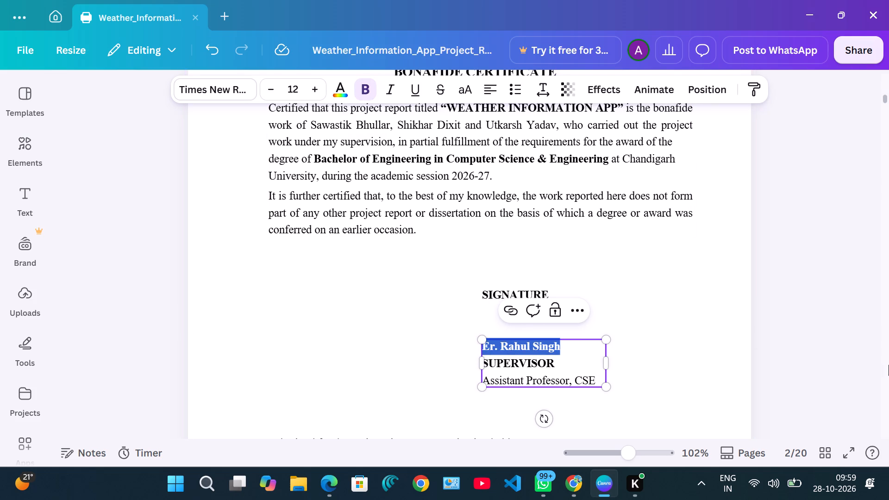
pyautogui.click(851, 332)
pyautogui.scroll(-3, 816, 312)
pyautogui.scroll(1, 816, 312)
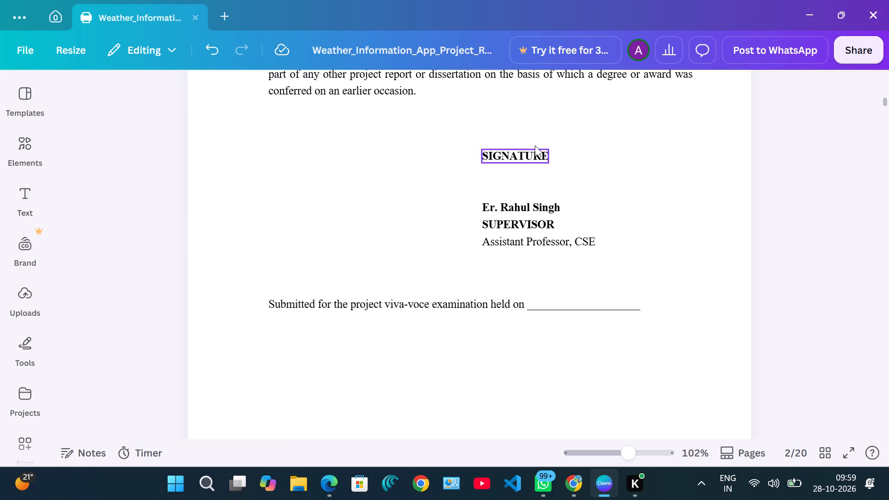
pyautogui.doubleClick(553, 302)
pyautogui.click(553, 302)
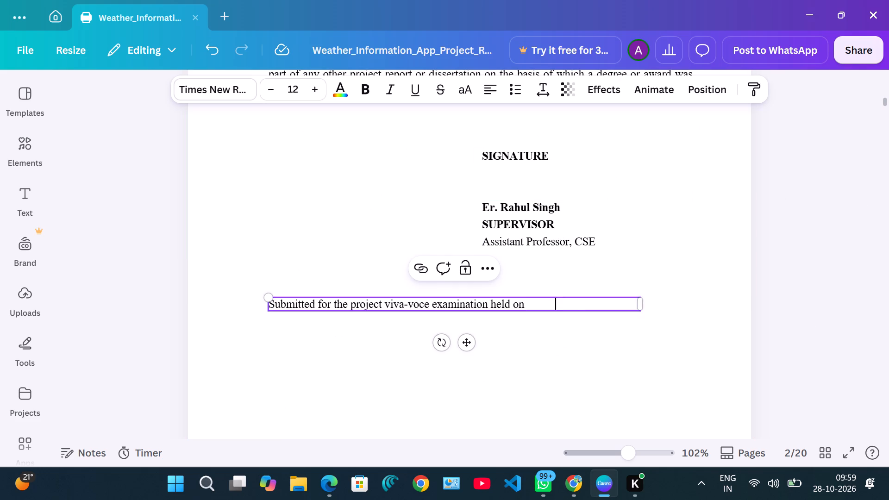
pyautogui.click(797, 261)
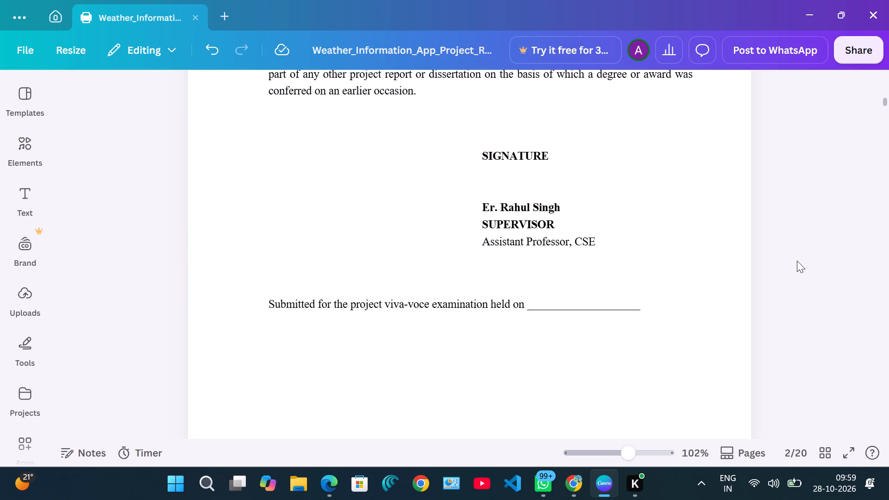
# Underline the BONAFIDE CERTIFICATE heading on page 2.
pyautogui.scroll(3, 797, 261)
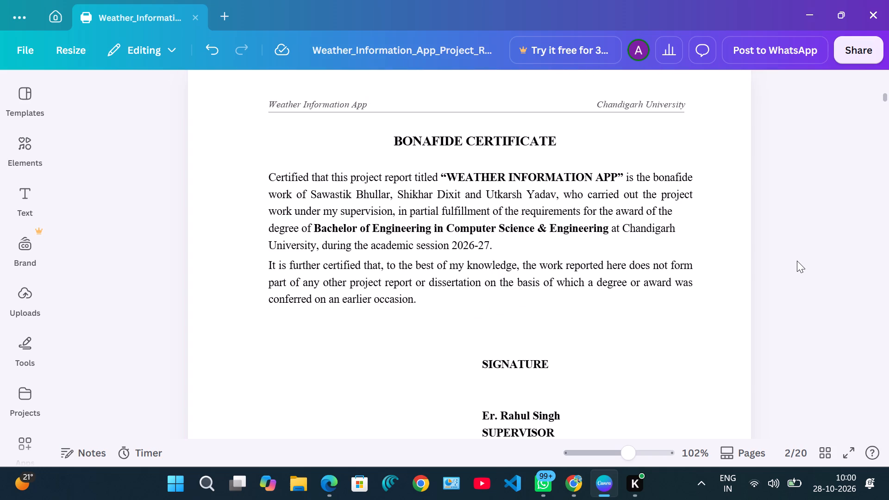
pyautogui.click(530, 137)
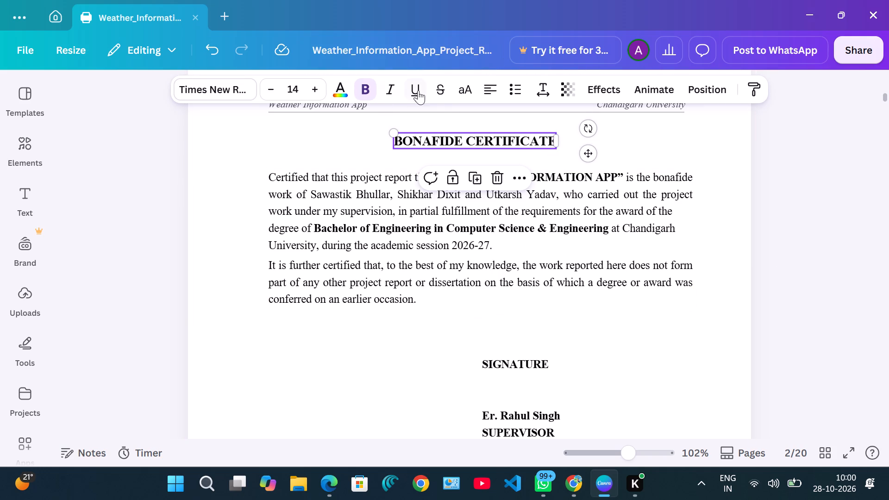
pyautogui.click(419, 89)
pyautogui.click(762, 154)
# Look through the report from the Bonafide Certificate past the declaration and acknowledgement pages to the Keywords line on page 5.
pyautogui.scroll(3, 762, 154)
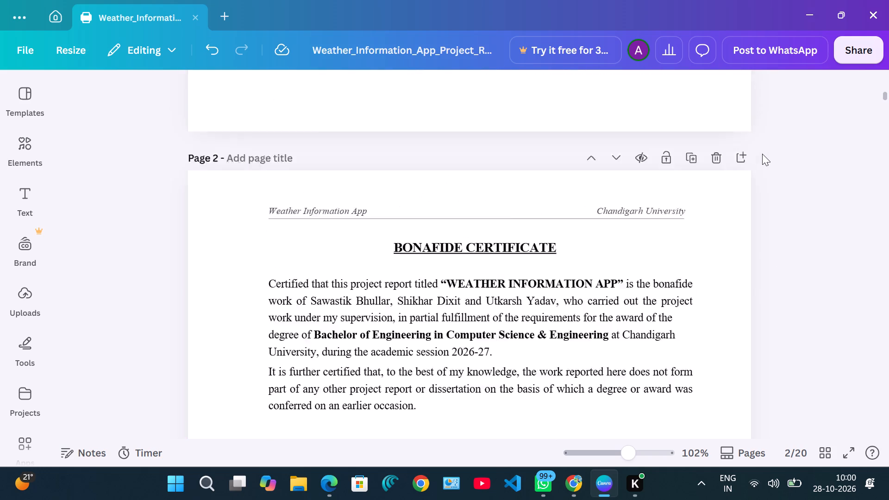
pyautogui.scroll(4, 762, 154)
pyautogui.scroll(-13, 762, 154)
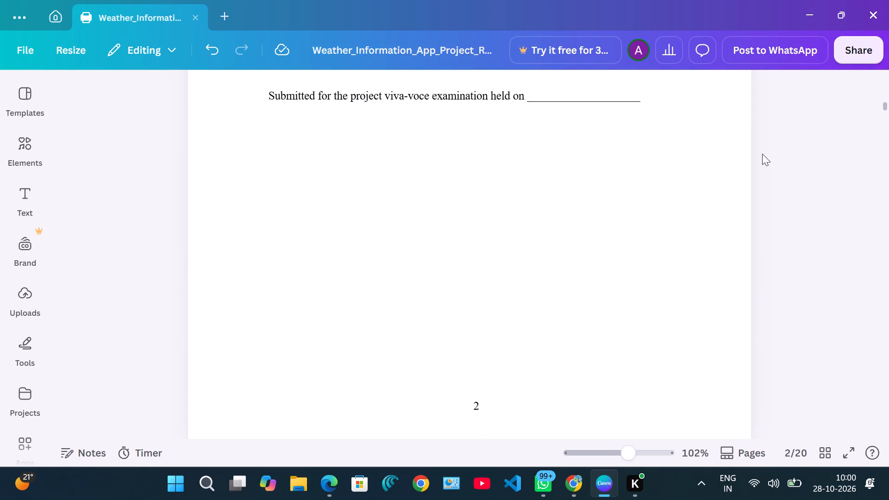
pyautogui.scroll(-7, 762, 154)
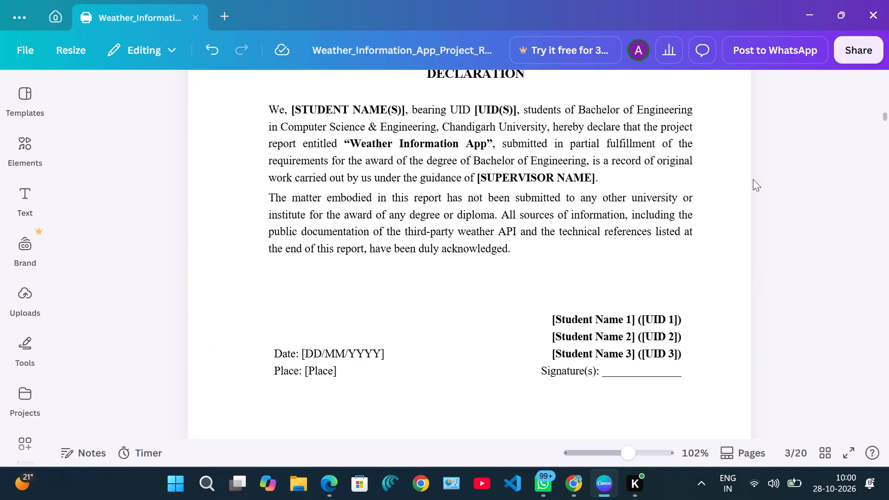
pyautogui.scroll(3, 753, 179)
pyautogui.scroll(-9, 753, 179)
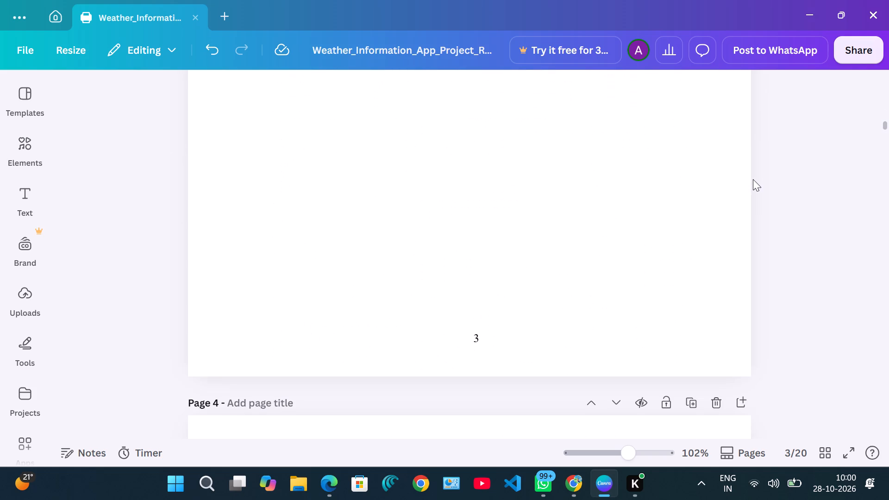
pyautogui.scroll(7, 753, 179)
pyautogui.scroll(-15, 753, 179)
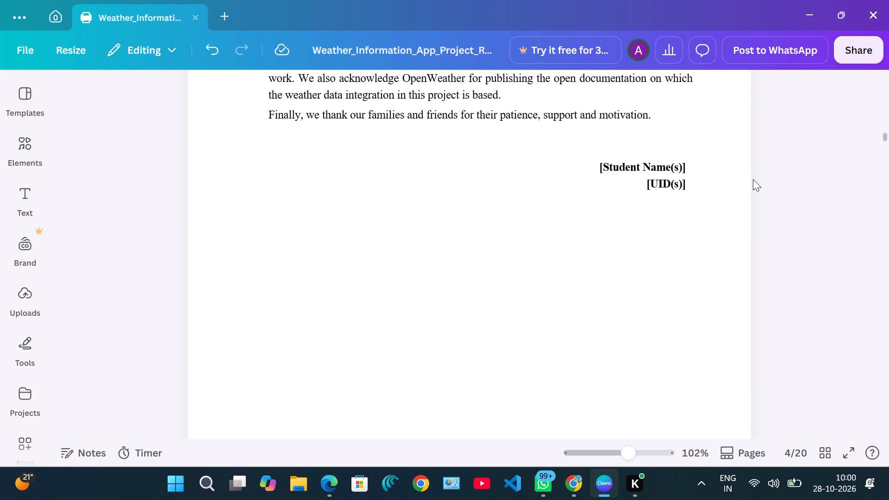
pyautogui.scroll(3, 753, 179)
pyautogui.scroll(-5, 753, 179)
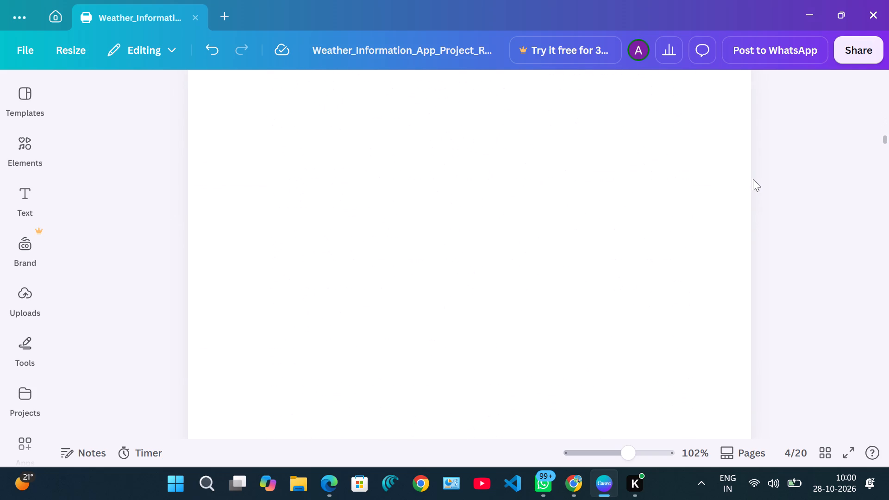
pyautogui.scroll(-10, 753, 179)
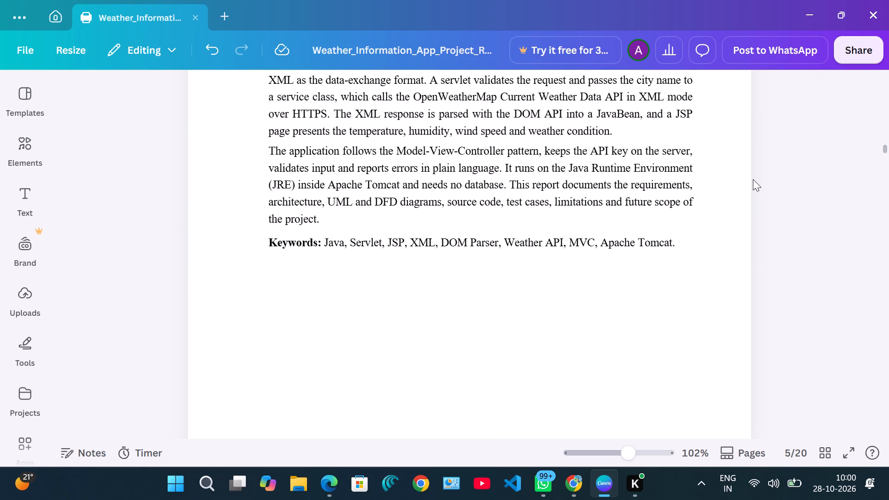
# Underline the ABSTRACT heading on page 5.
pyautogui.scroll(2, 753, 179)
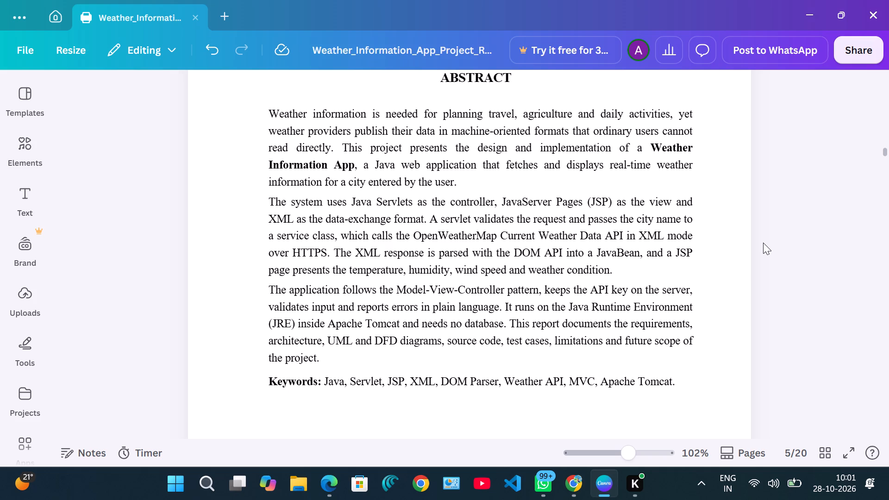
pyautogui.scroll(1, 764, 237)
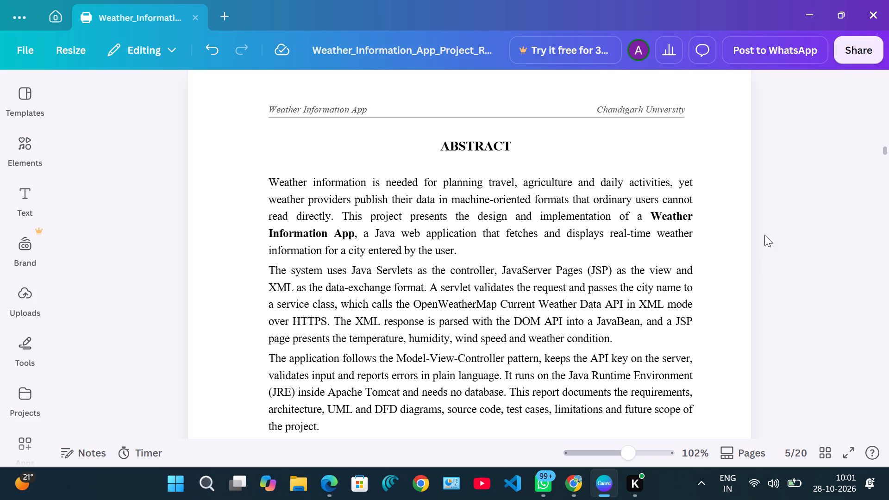
pyautogui.click(497, 148)
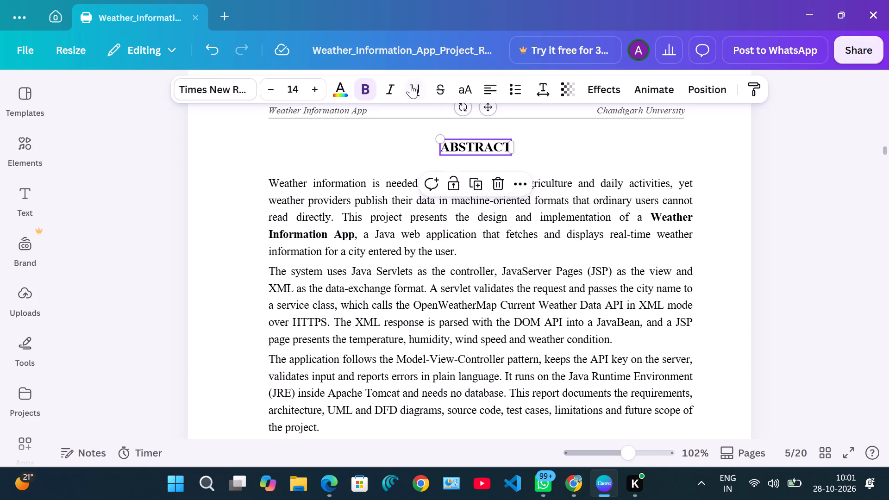
pyautogui.click(411, 85)
pyautogui.click(789, 163)
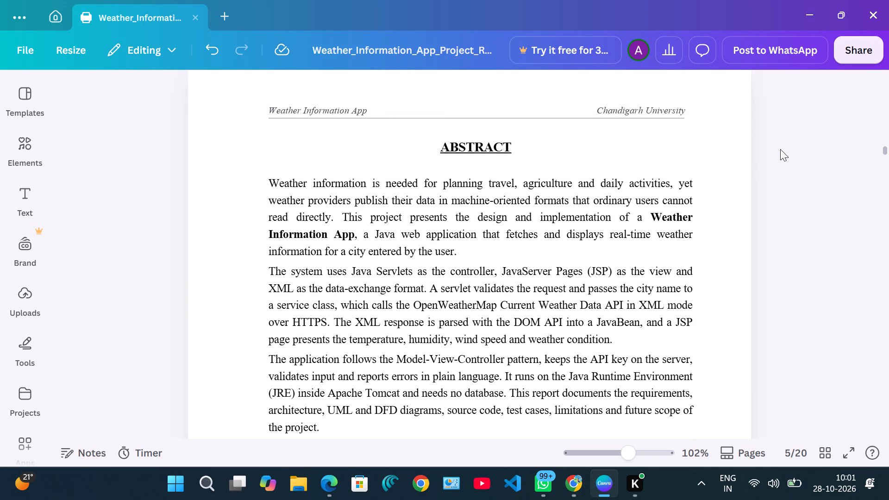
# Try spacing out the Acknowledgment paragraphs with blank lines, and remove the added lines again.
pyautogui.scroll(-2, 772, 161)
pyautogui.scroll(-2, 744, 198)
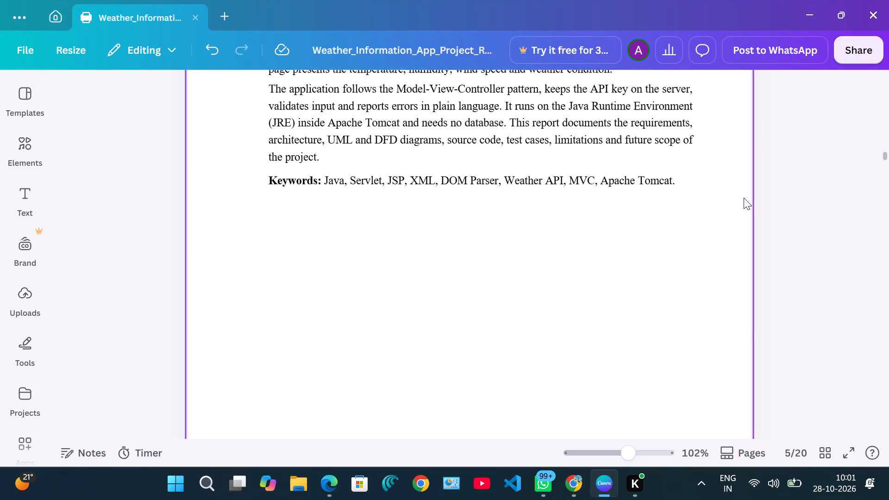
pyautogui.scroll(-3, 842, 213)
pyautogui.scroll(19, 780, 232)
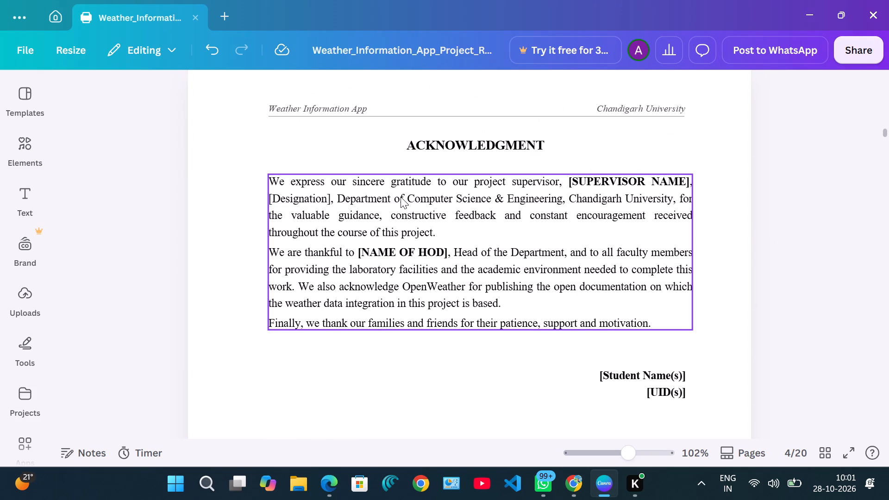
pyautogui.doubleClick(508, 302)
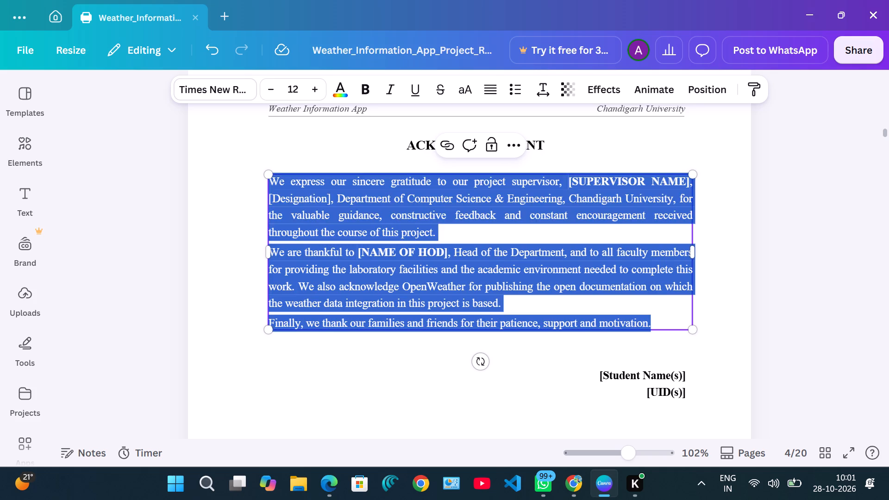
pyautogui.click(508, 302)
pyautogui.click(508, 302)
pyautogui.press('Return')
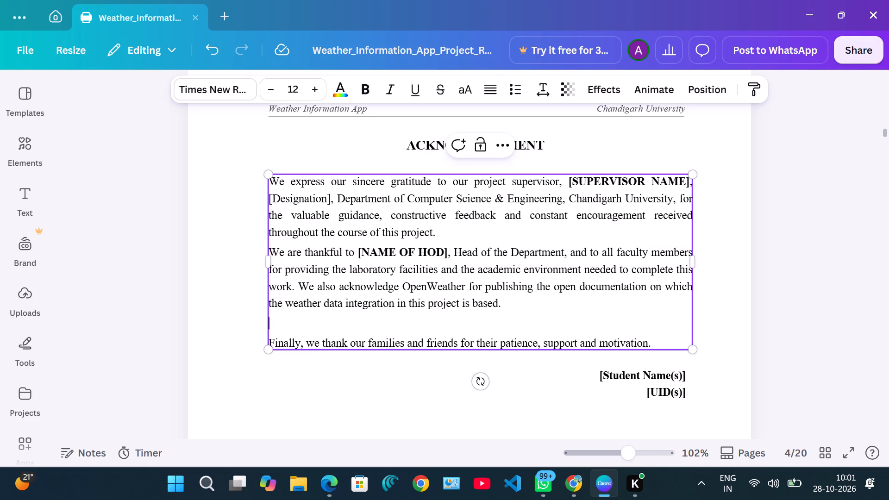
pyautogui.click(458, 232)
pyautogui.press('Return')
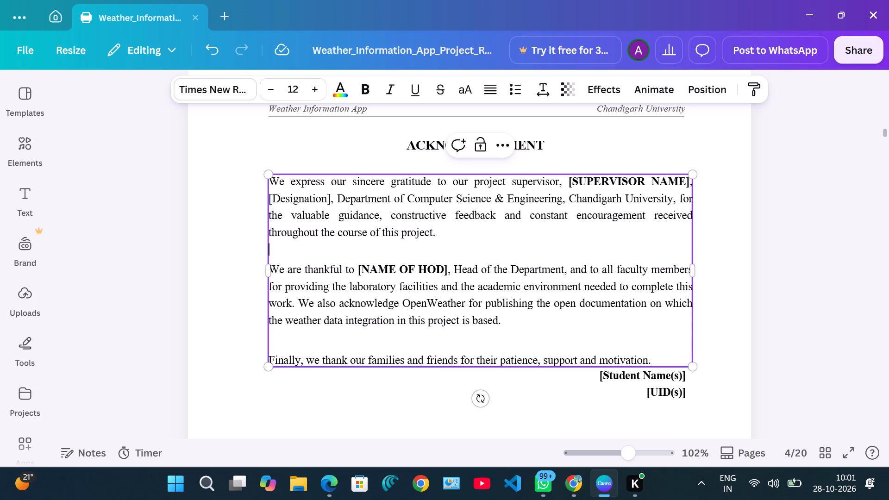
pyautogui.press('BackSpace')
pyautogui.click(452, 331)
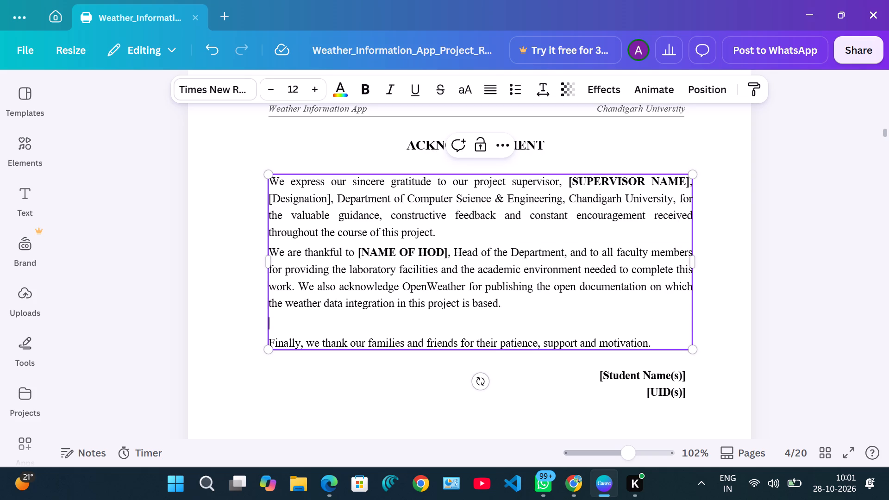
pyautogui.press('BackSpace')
# Review the Acknowledgment, Declaration and Bonafide Certificate pages, checking their text, remaining placeholders and signature blocks.
pyautogui.scroll(-2, 594, 322)
pyautogui.click(668, 243)
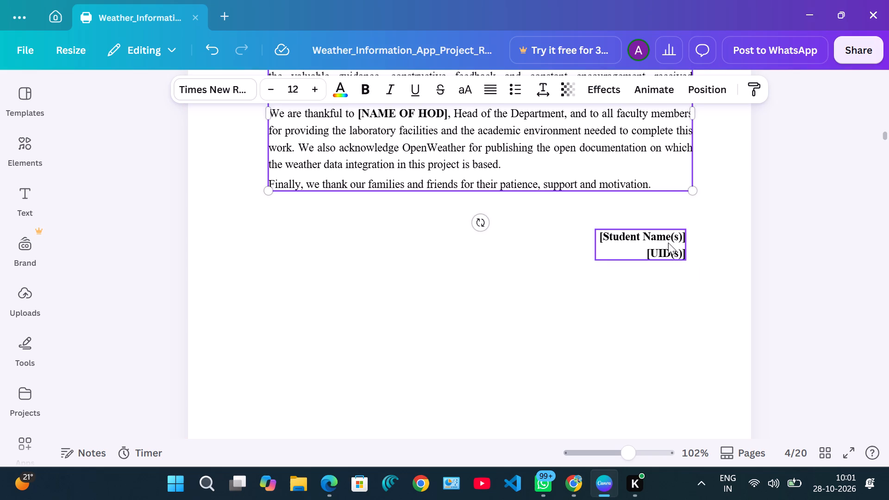
pyautogui.scroll(1, 668, 243)
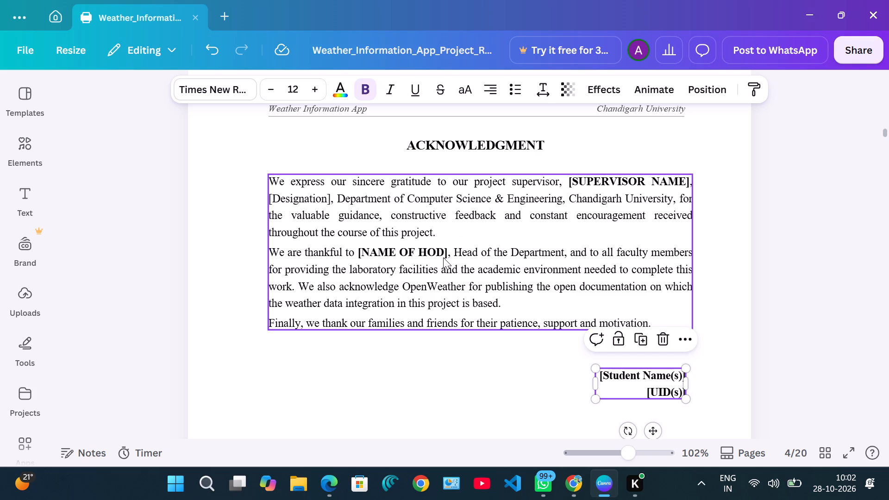
pyautogui.scroll(8, 505, 212)
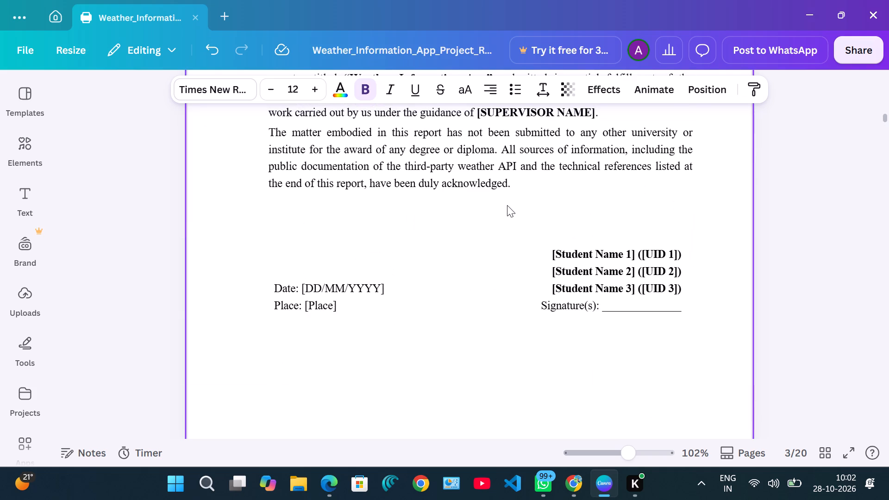
pyautogui.scroll(3, 503, 214)
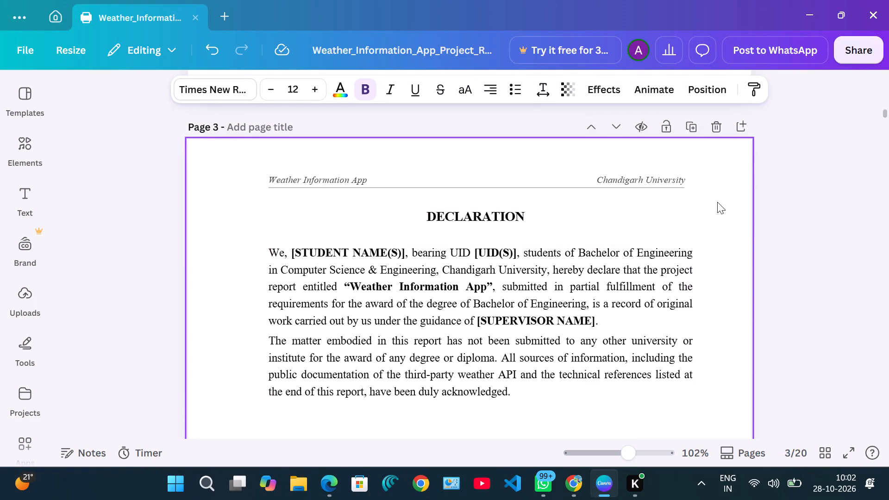
pyautogui.scroll(1, 717, 202)
pyautogui.scroll(-3, 699, 242)
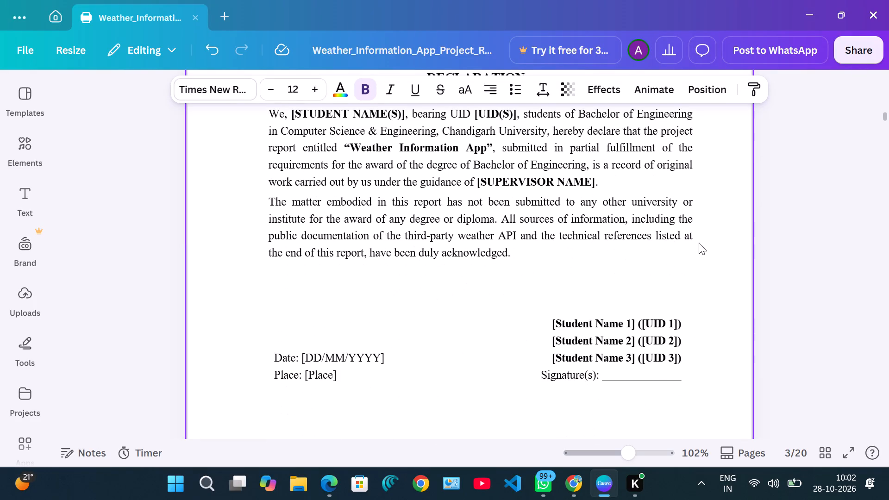
pyautogui.scroll(2, 702, 269)
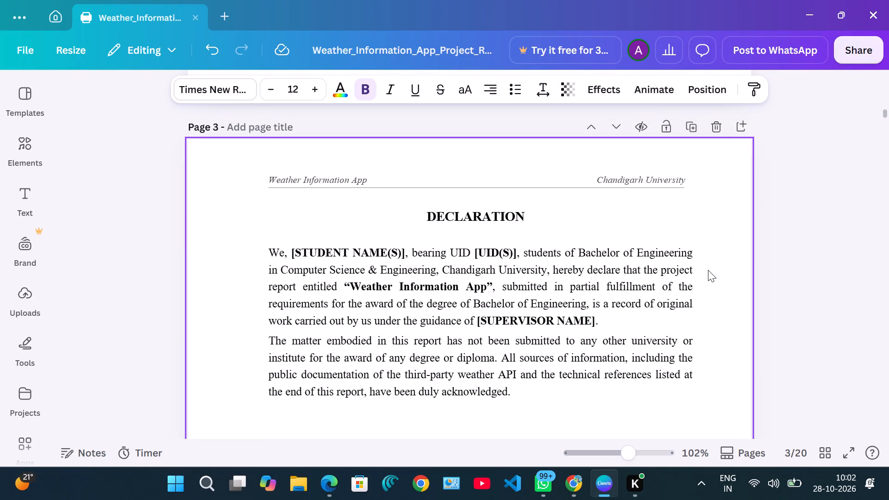
pyautogui.scroll(-2, 709, 277)
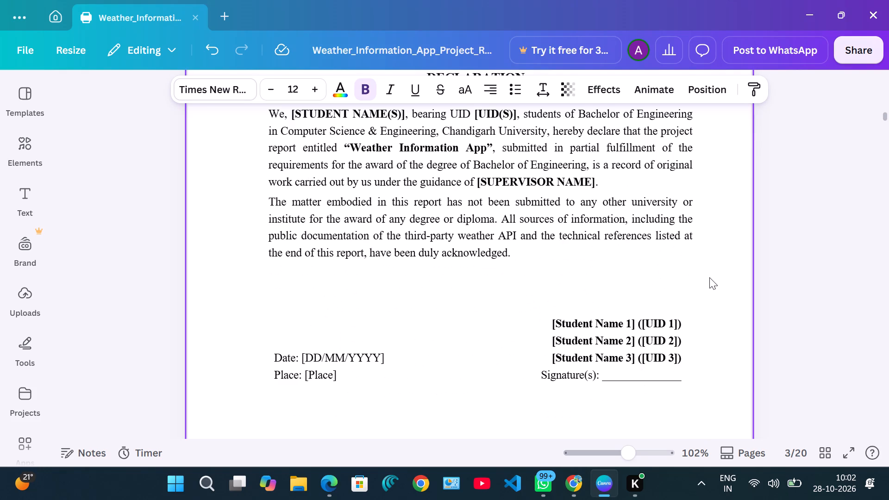
pyautogui.scroll(7, 709, 277)
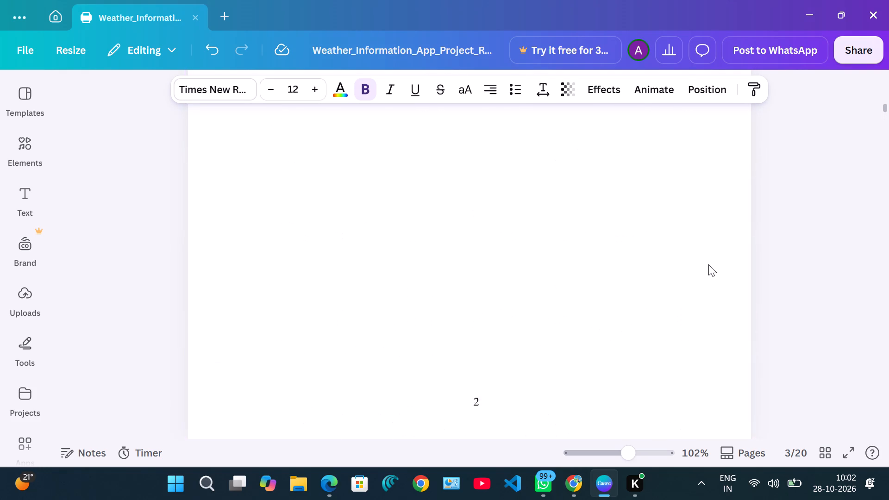
pyautogui.scroll(7, 708, 264)
pyautogui.scroll(-1, 704, 249)
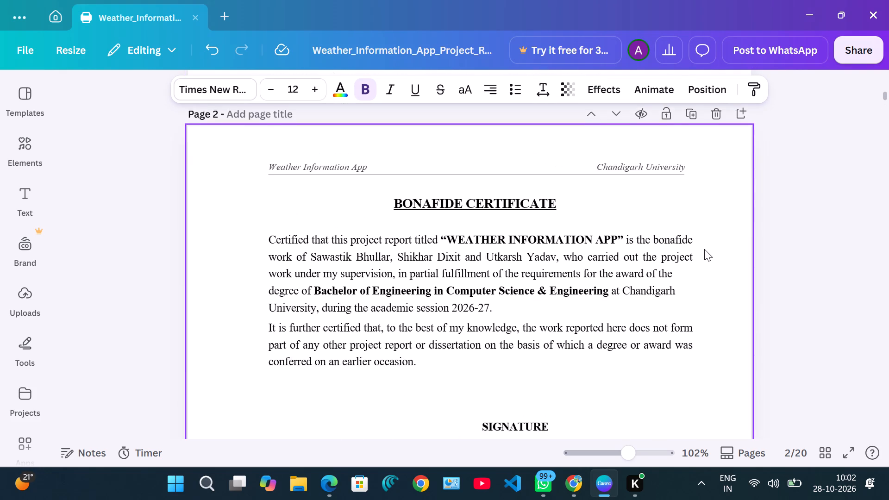
pyautogui.scroll(-4, 704, 249)
pyautogui.scroll(2, 704, 249)
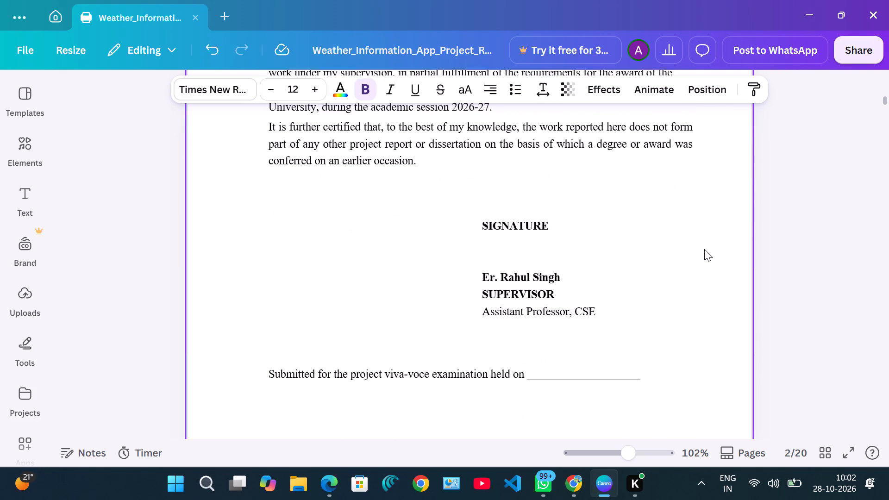
pyautogui.scroll(1, 597, 285)
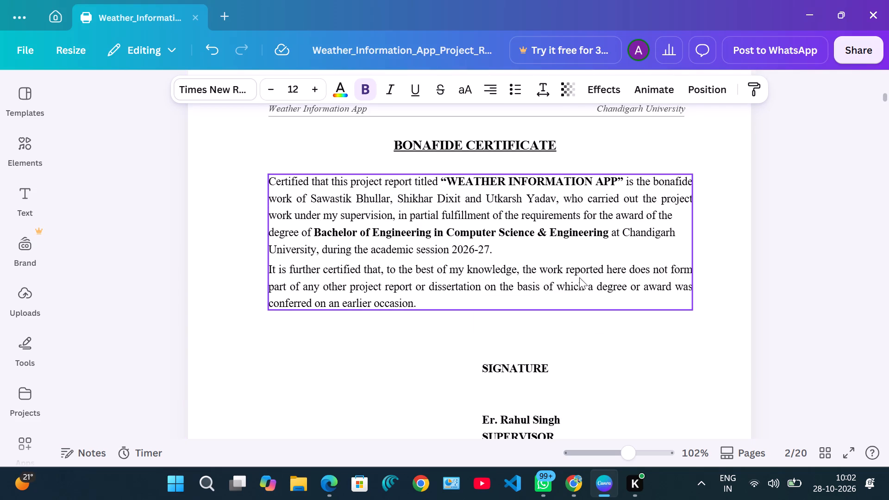
pyautogui.scroll(-7, 583, 302)
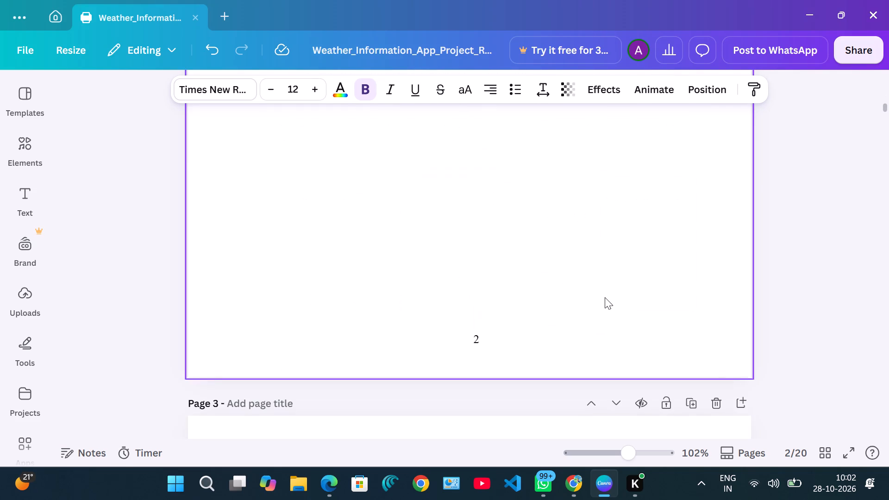
pyautogui.scroll(-2, 605, 297)
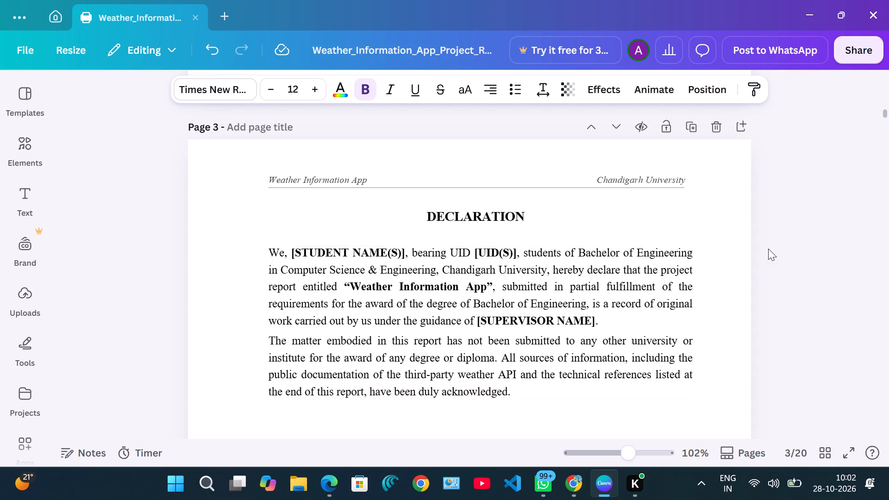
pyautogui.scroll(-4, 776, 237)
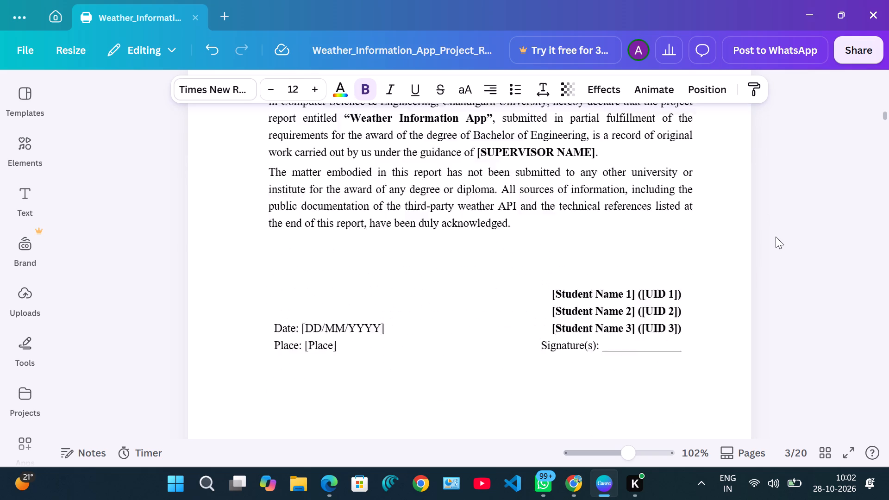
pyautogui.scroll(-8, 777, 228)
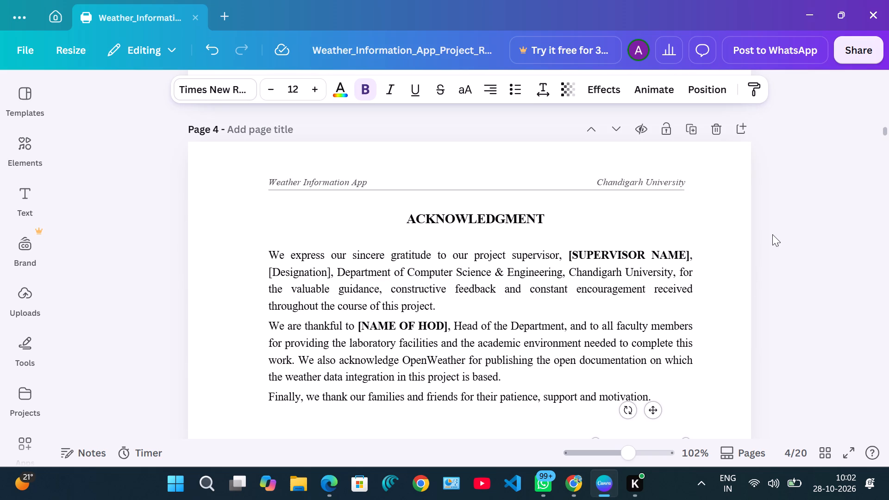
pyautogui.doubleClick(449, 326)
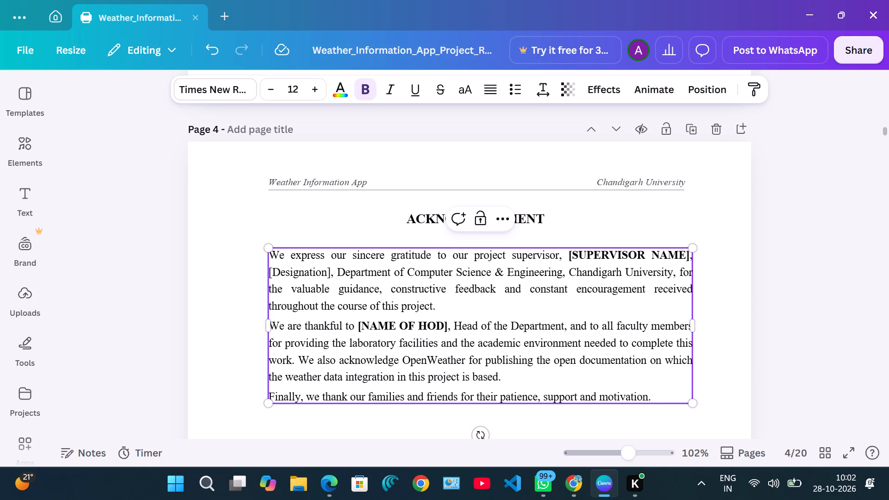
pyautogui.click(842, 251)
pyautogui.scroll(1, 820, 257)
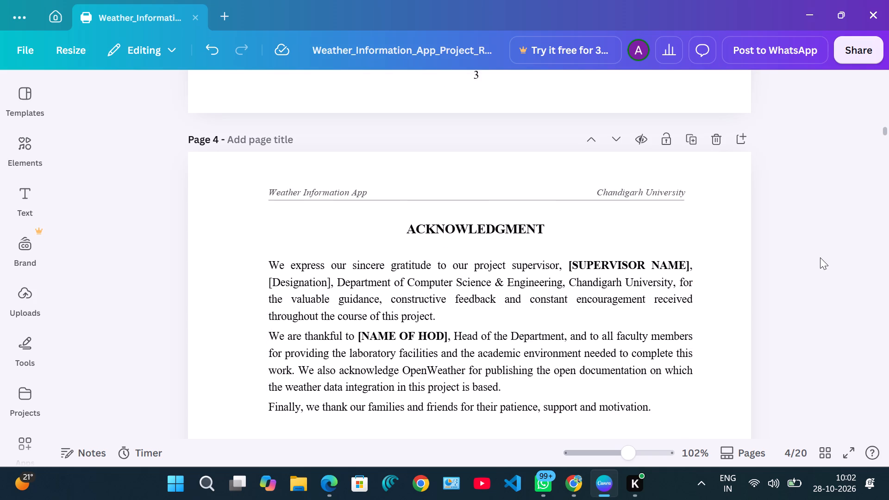
pyautogui.scroll(-9, 820, 256)
pyautogui.scroll(8, 820, 256)
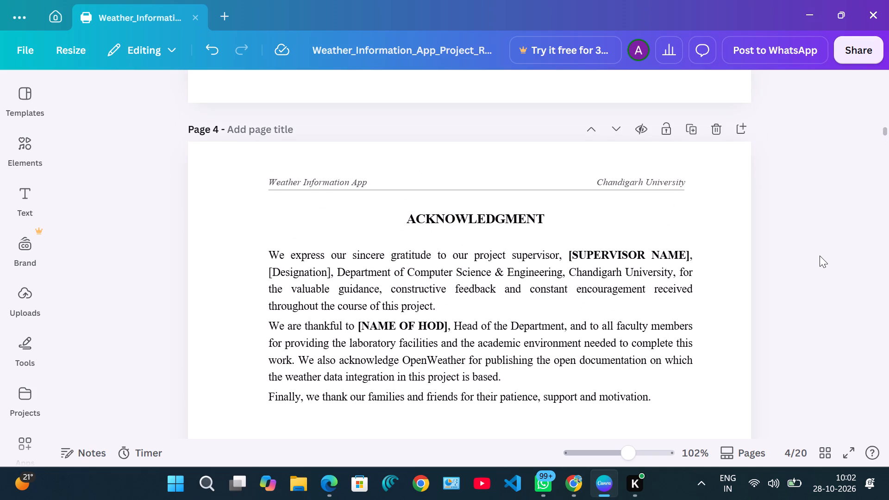
# Delete the Declaration page, page 3, from the report.
pyautogui.scroll(8, 820, 256)
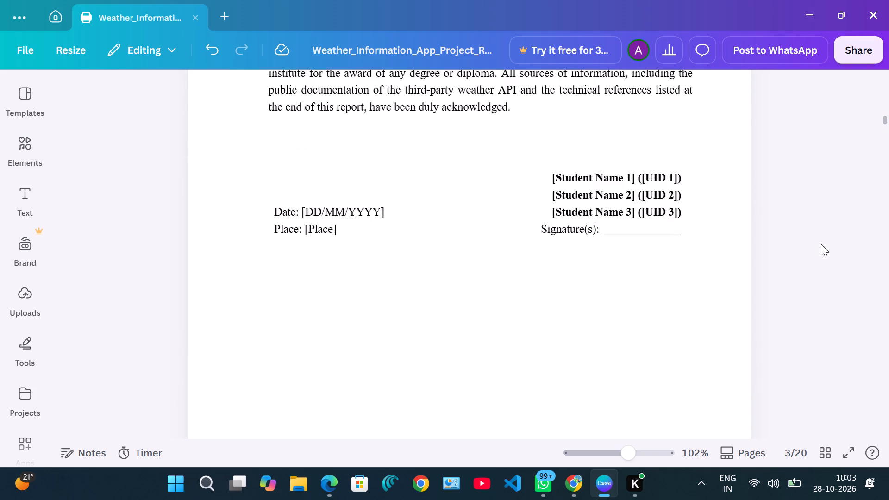
pyautogui.scroll(3, 819, 249)
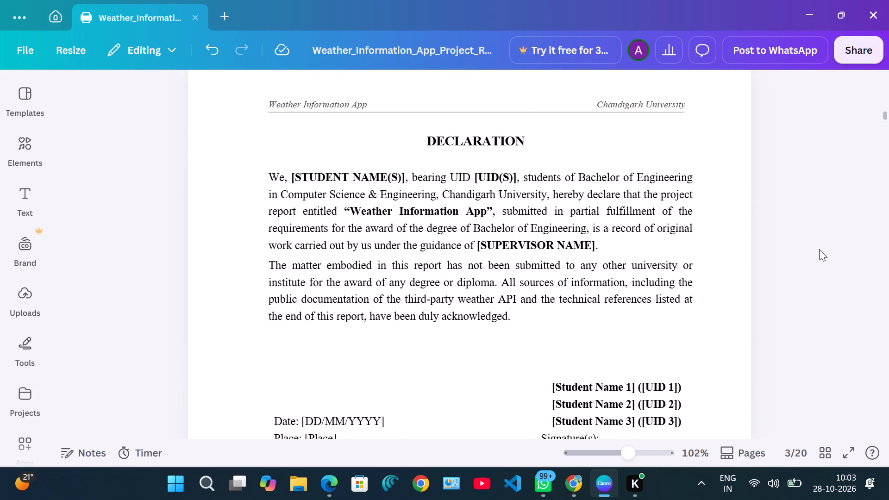
pyautogui.scroll(2, 818, 250)
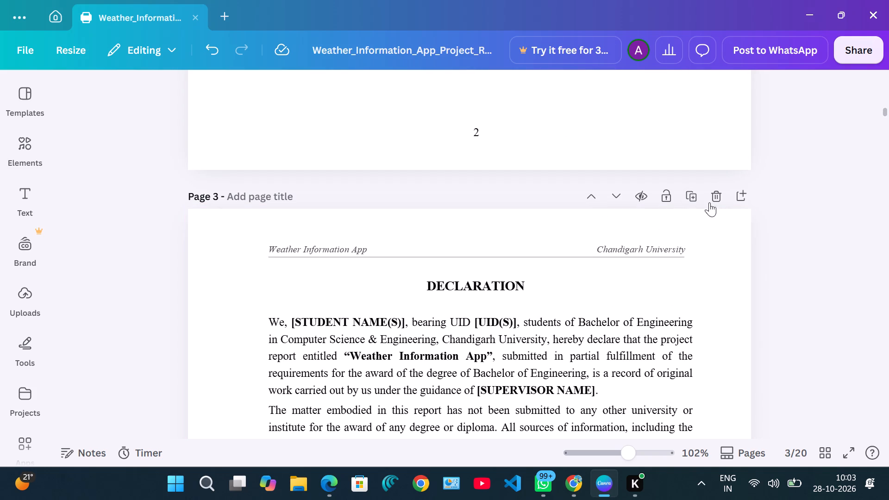
pyautogui.click(716, 196)
# Look through the report from the Bonafide Certificate to the Abstract, checking the page order and printed page numbers.
pyautogui.scroll(4, 753, 268)
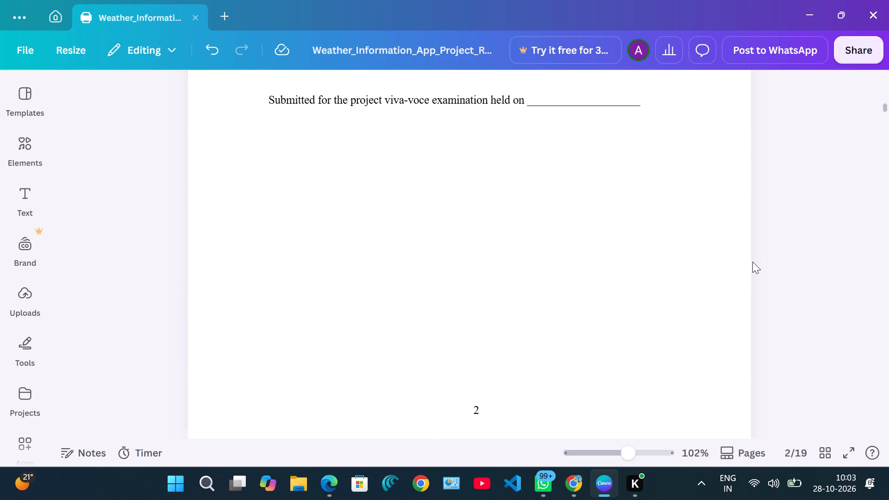
pyautogui.scroll(11, 752, 262)
pyautogui.scroll(-8, 745, 208)
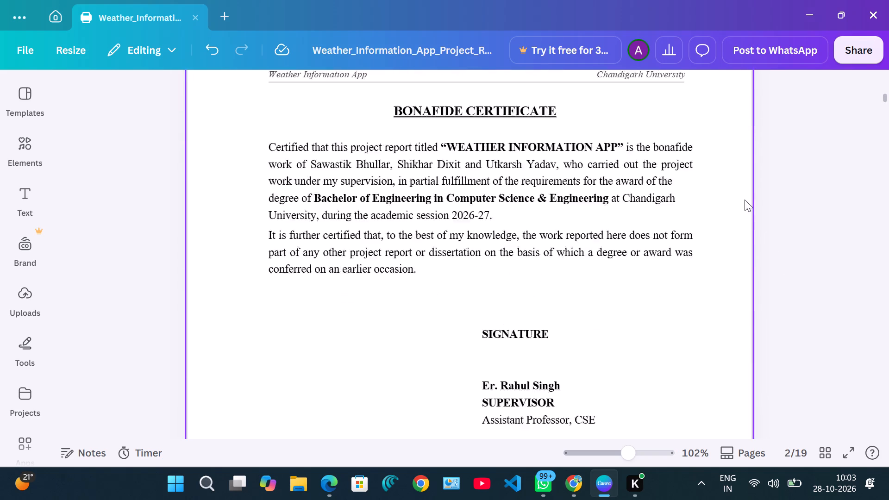
pyautogui.scroll(-19, 745, 200)
pyautogui.scroll(2, 737, 231)
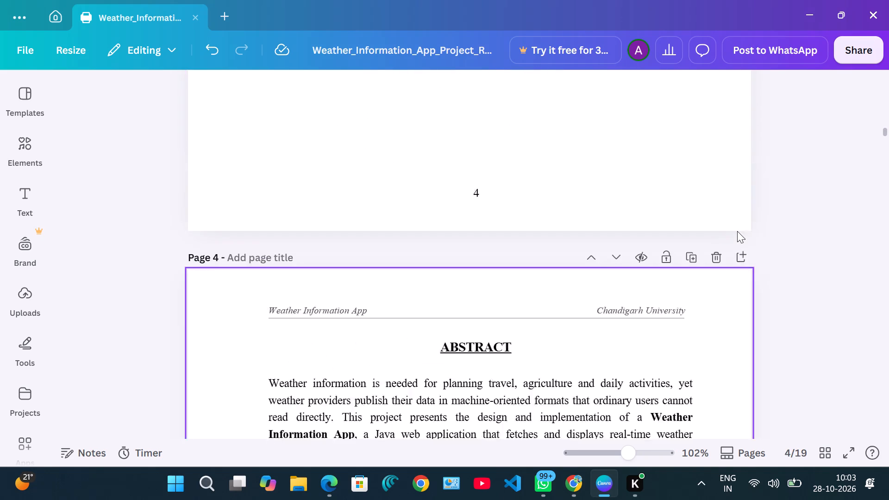
pyautogui.scroll(7, 737, 231)
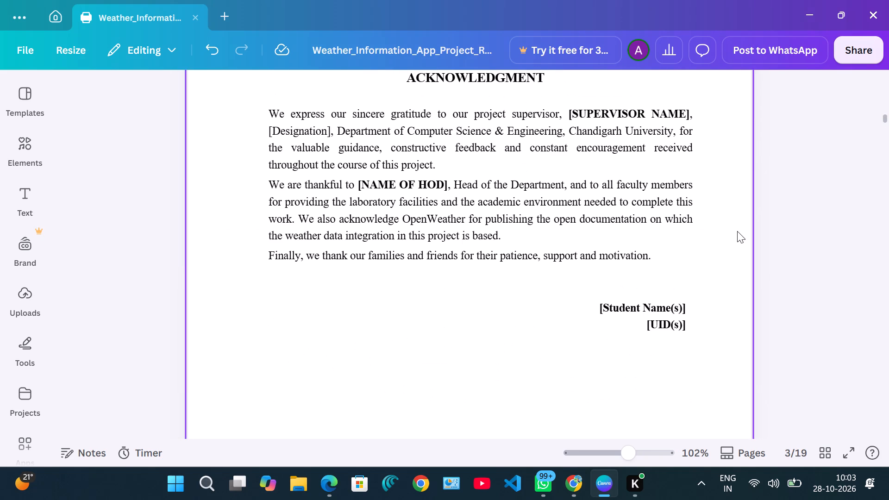
pyautogui.scroll(-17, 737, 231)
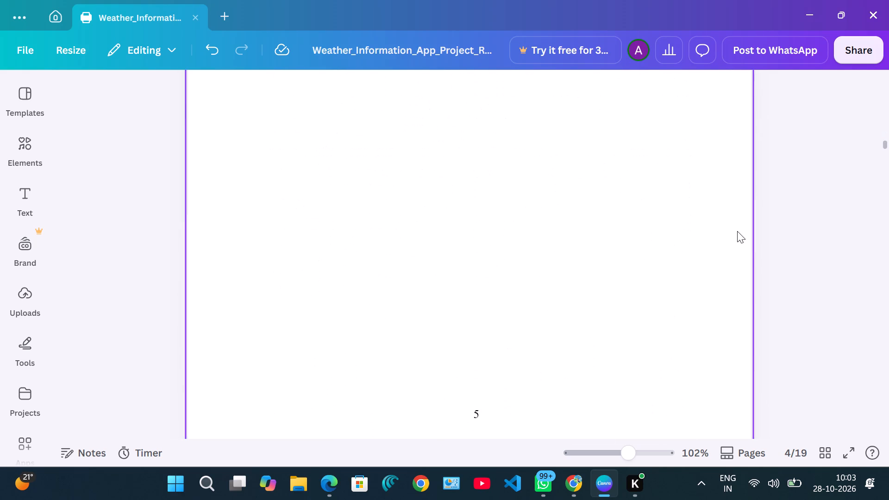
pyautogui.scroll(-4, 737, 231)
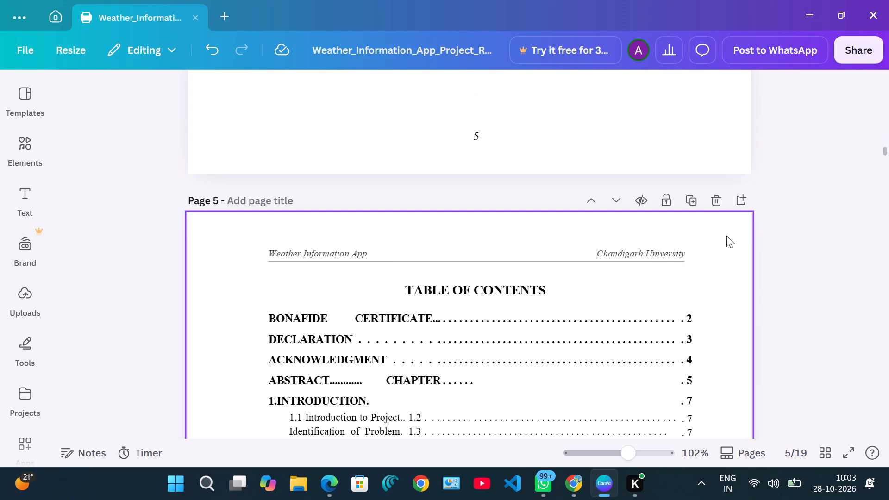
pyautogui.scroll(-7, 726, 236)
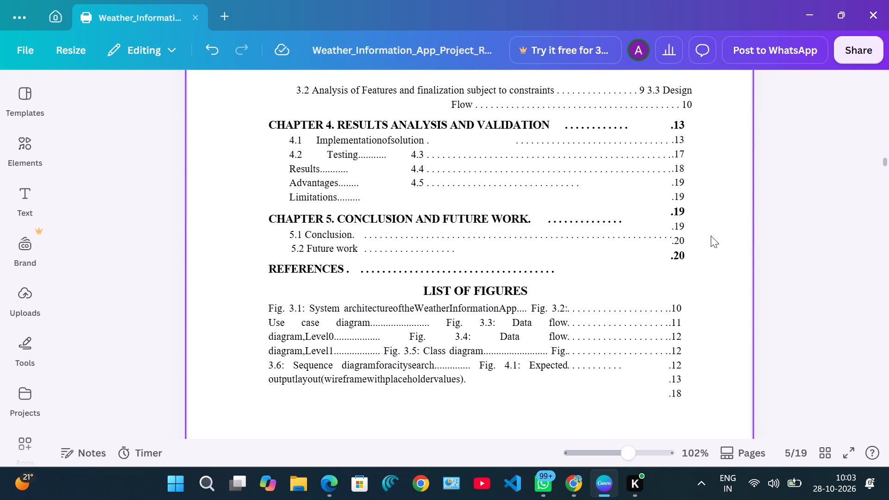
pyautogui.scroll(5, 697, 242)
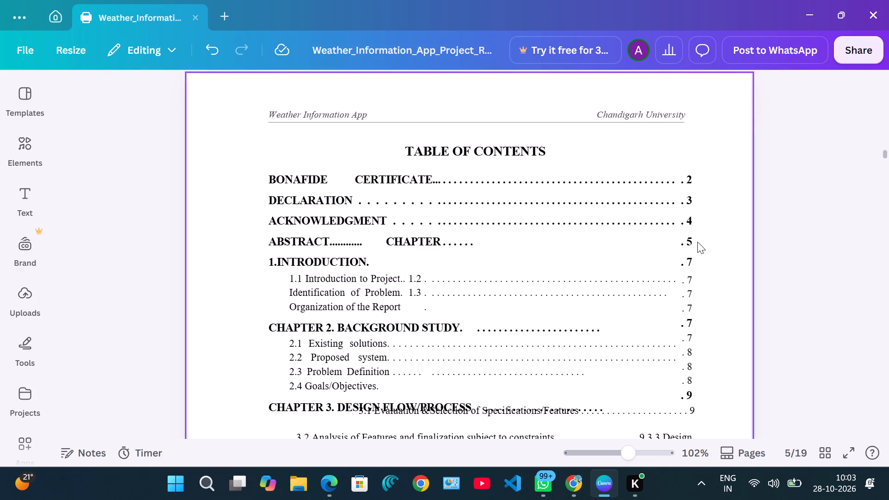